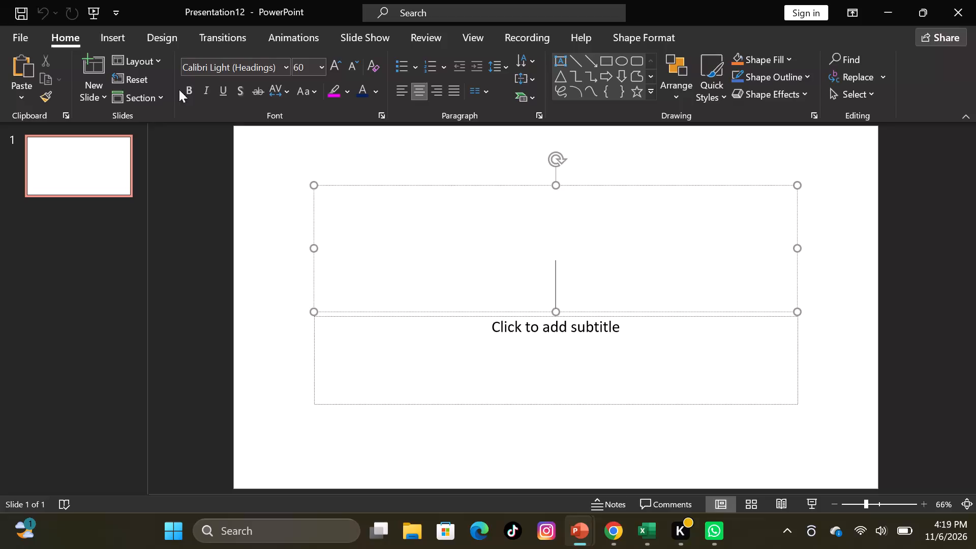
# Replace the existing title slide by cutting it and adding a new slide with the Title and Content layout.
pyautogui.click(493, 193)
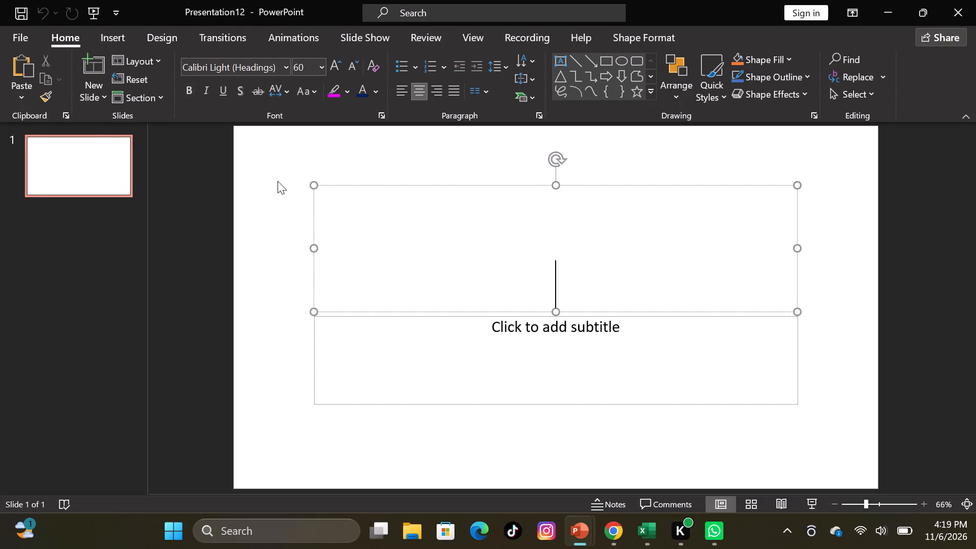
pyautogui.rightClick(94, 143)
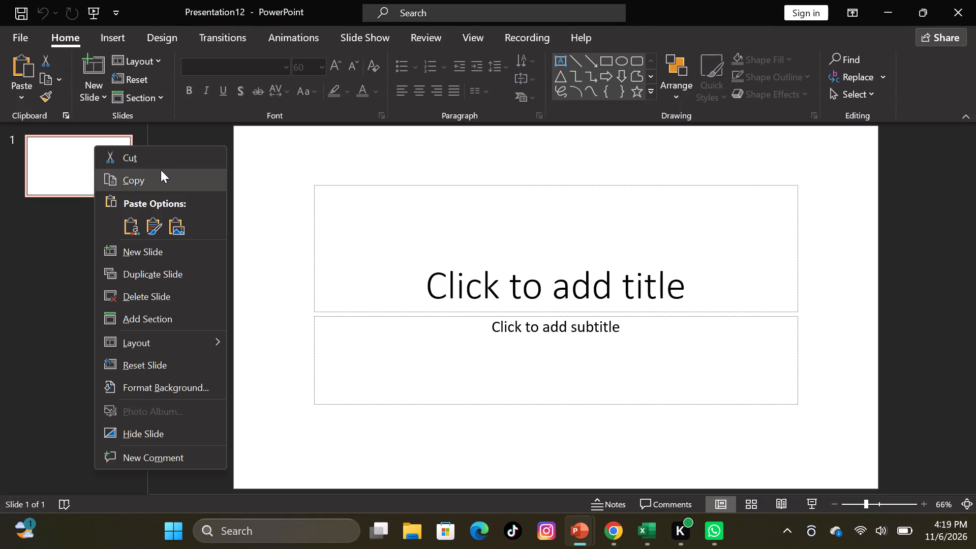
pyautogui.click(163, 158)
pyautogui.click(97, 90)
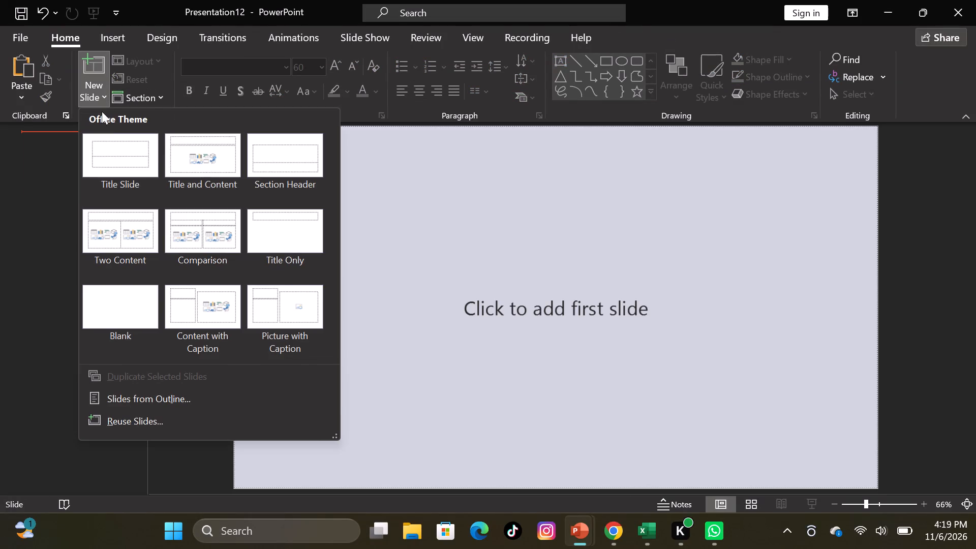
pyautogui.click(216, 151)
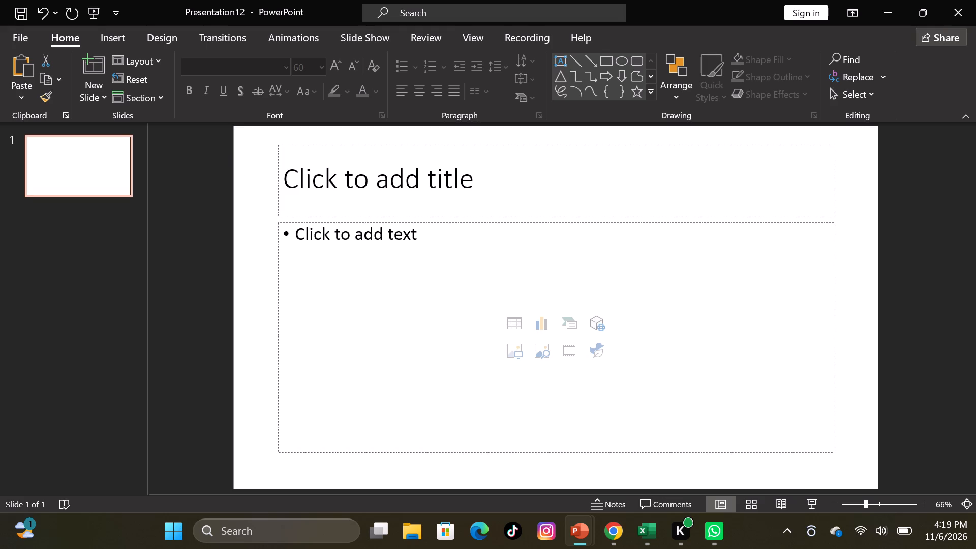
# Enter CATEGORY TABLE in capitals as the title of the new slide.
pyautogui.click(507, 161)
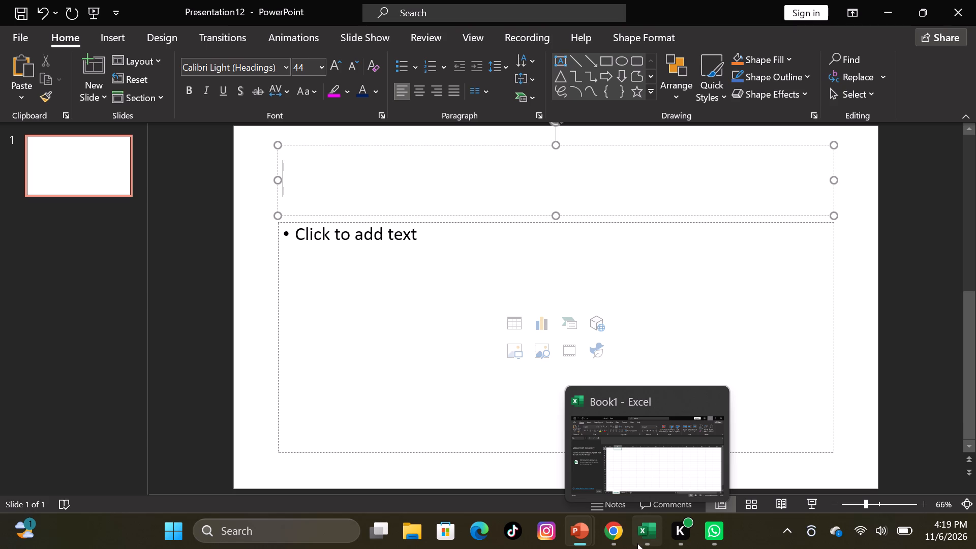
pyautogui.press('c')
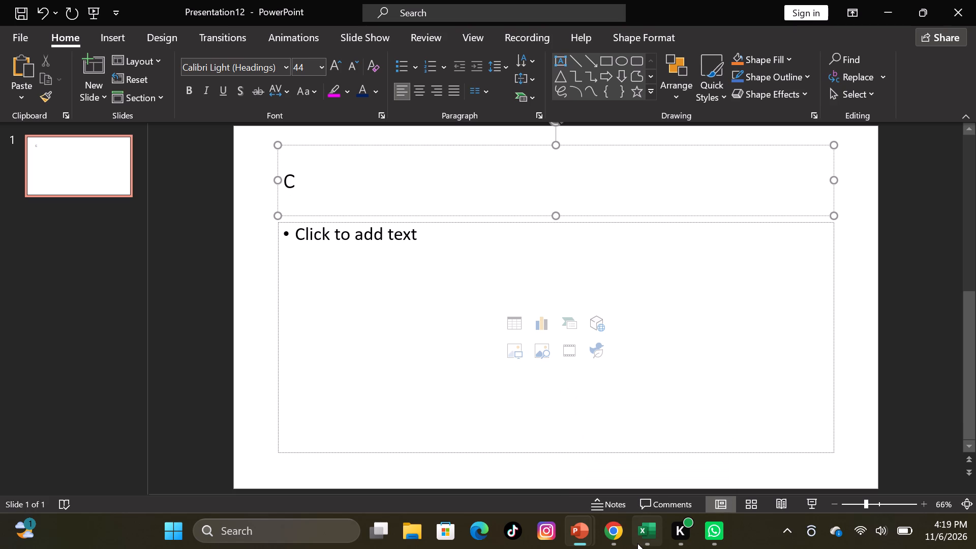
pyautogui.press('BackSpace')
pyautogui.press('c')
pyautogui.press('a')
pyautogui.press('BackSpace')
pyautogui.write('ATEGORY')
pyautogui.press('space')
pyautogui.write('TABLE')
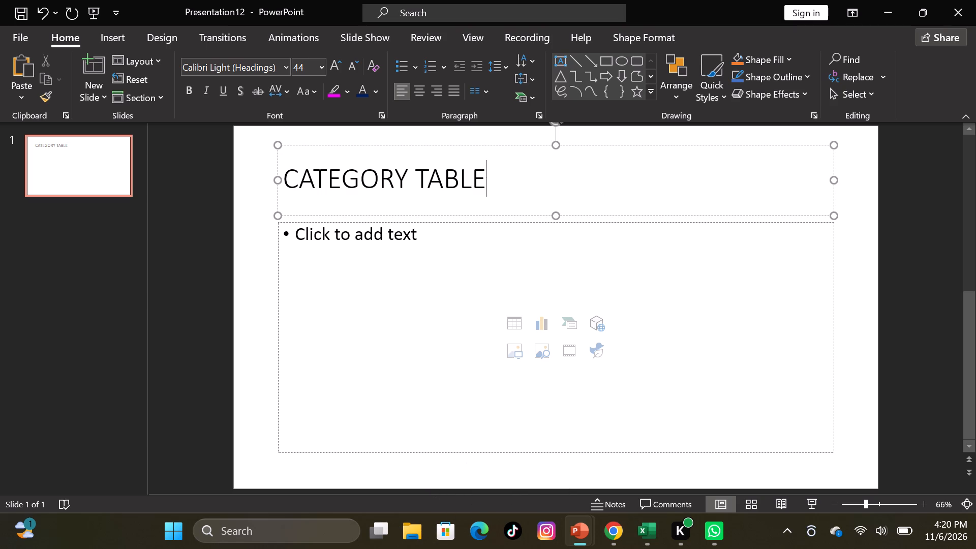
# Insert a table in the content placeholder below the CATEGORY TABLE title.
pyautogui.click(428, 242)
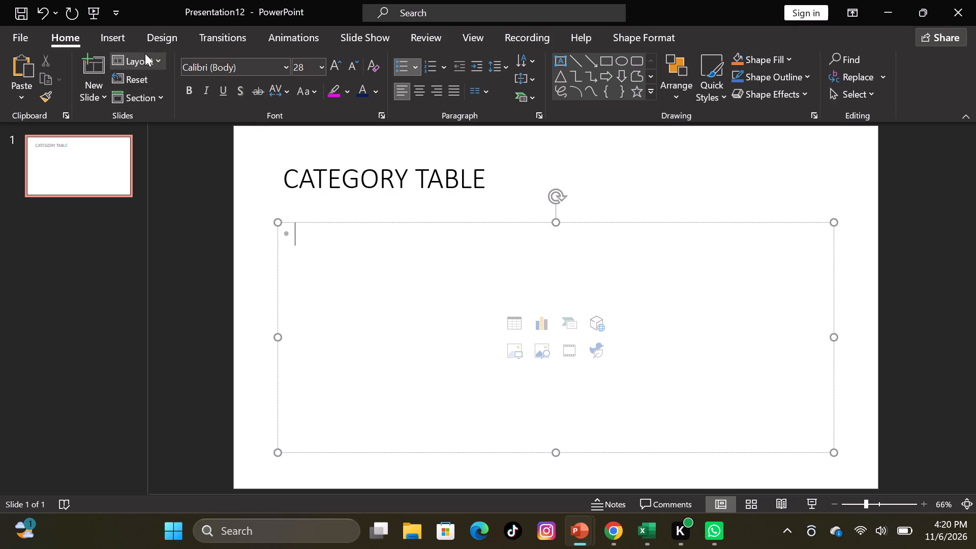
pyautogui.click(118, 41)
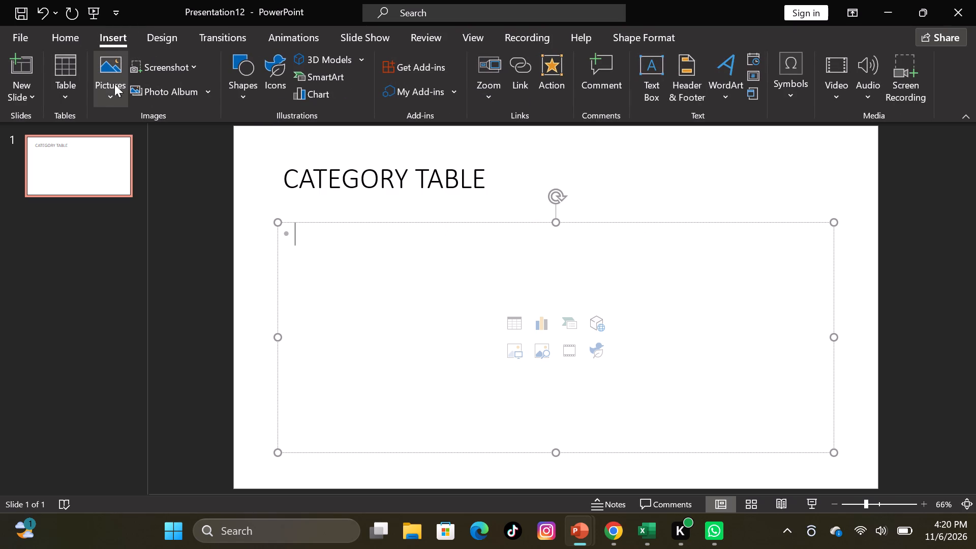
pyautogui.click(77, 75)
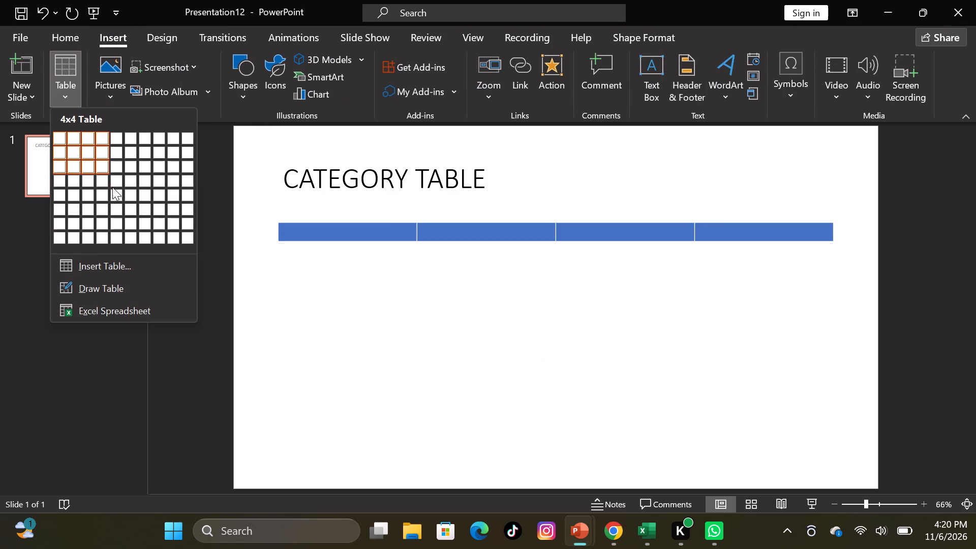
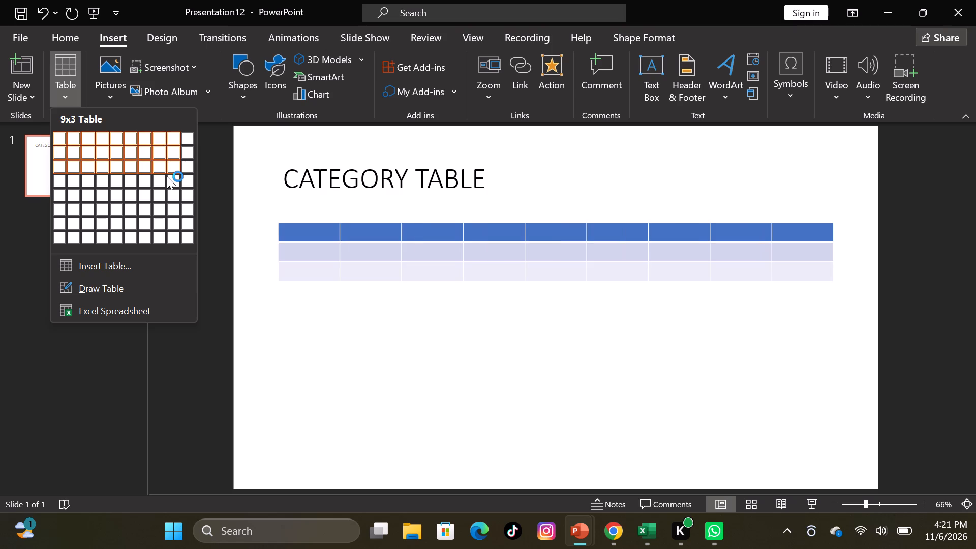
# Size the new table at eight columns by seven rows.
pyautogui.click(164, 221)
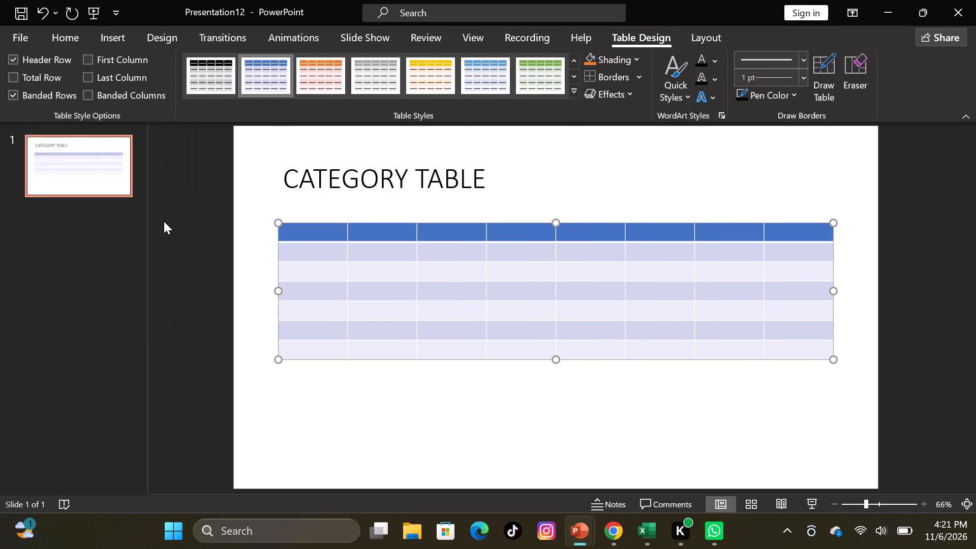
# Enter Entertainment, Loans and Transportation in the first three cells of the table's header row.
pyautogui.click(311, 235)
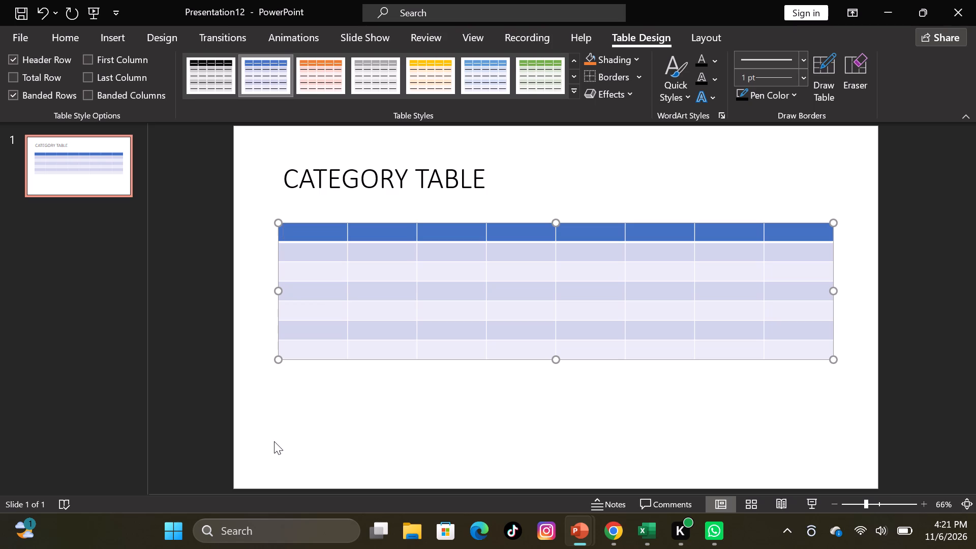
pyautogui.press('e')
pyautogui.press('BackSpace')
pyautogui.press('e')
pyautogui.write('nter')
pyautogui.write('tainment')
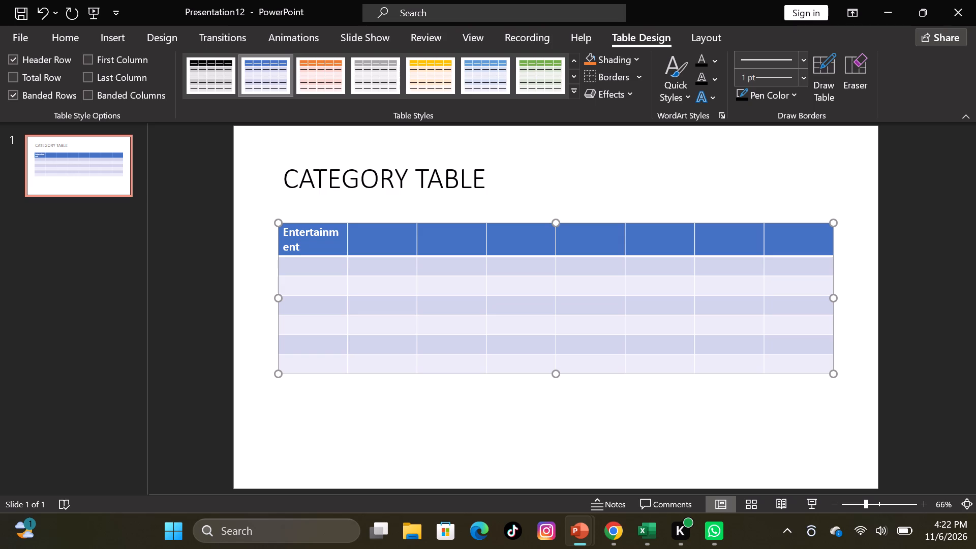
pyautogui.press('Right')
pyautogui.press('Right')
pyautogui.press('t')
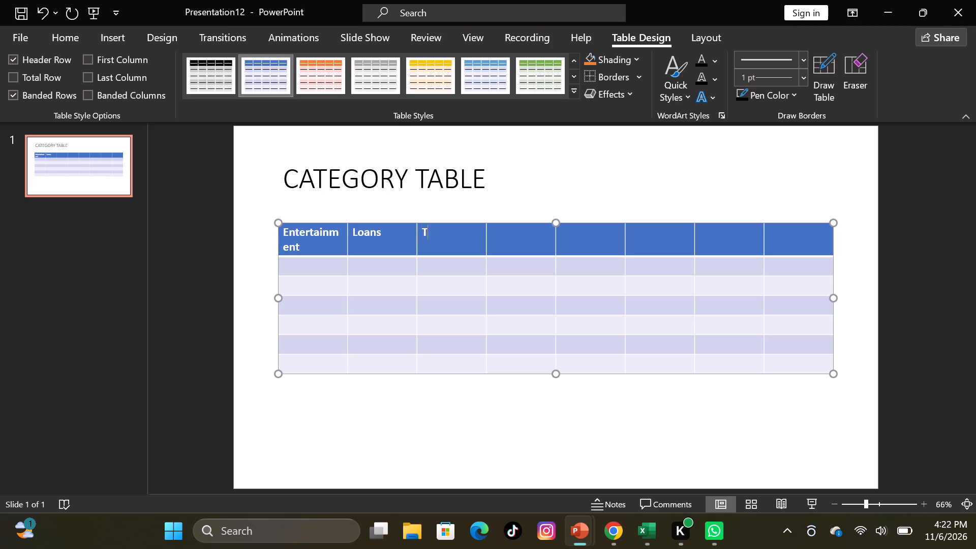
pyautogui.write('ran')
pyautogui.write('sportations')
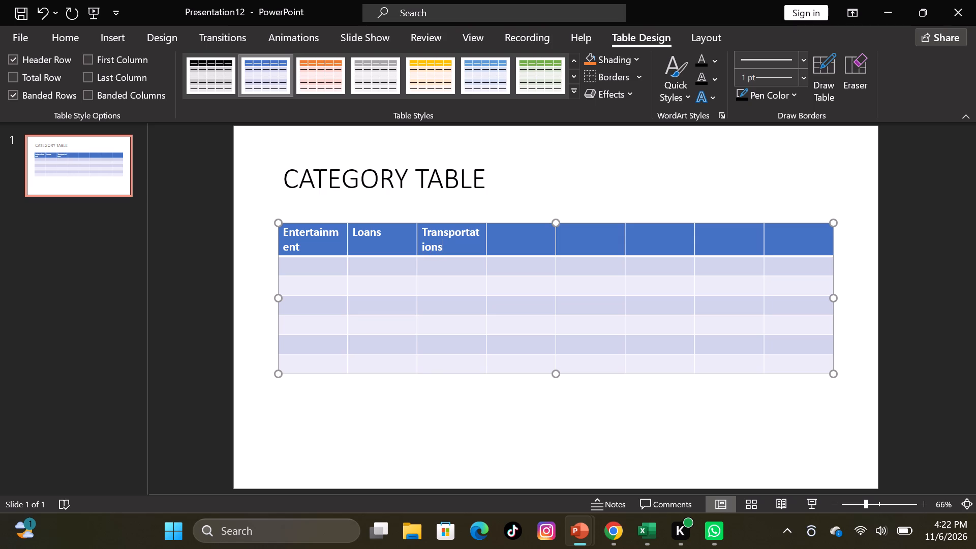
pyautogui.press('BackSpace')
# Enter Insurance and Taxes in the fourth and fifth header cells.
pyautogui.press('Right')
pyautogui.press('i')
pyautogui.write('ns')
pyautogui.press('u')
pyautogui.write('rance')
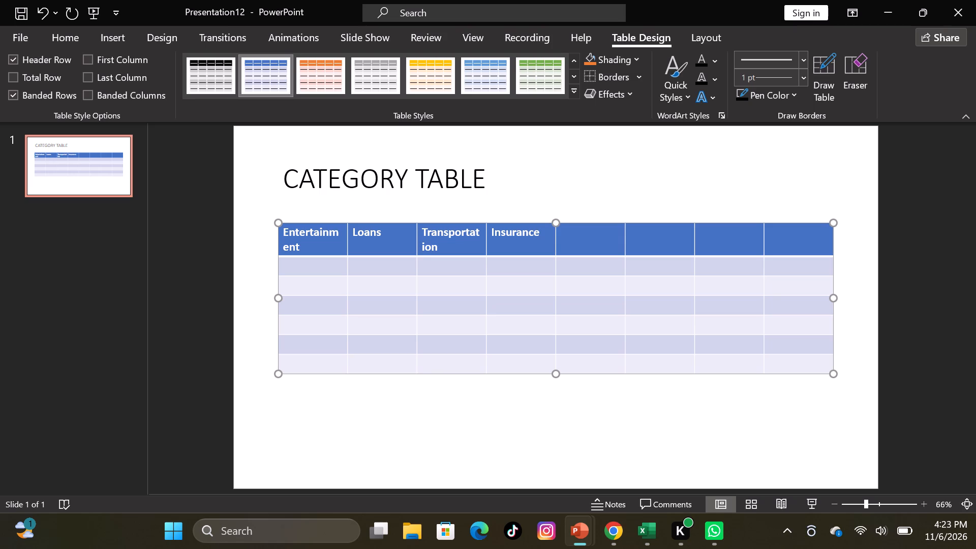
pyautogui.press('Right')
pyautogui.write('axe')
pyautogui.press('s')
pyautogui.press('f')
pyautogui.press('BackSpace')
# Enter Food, Savings and Pets in the last three header cells of the table.
pyautogui.press('Right')
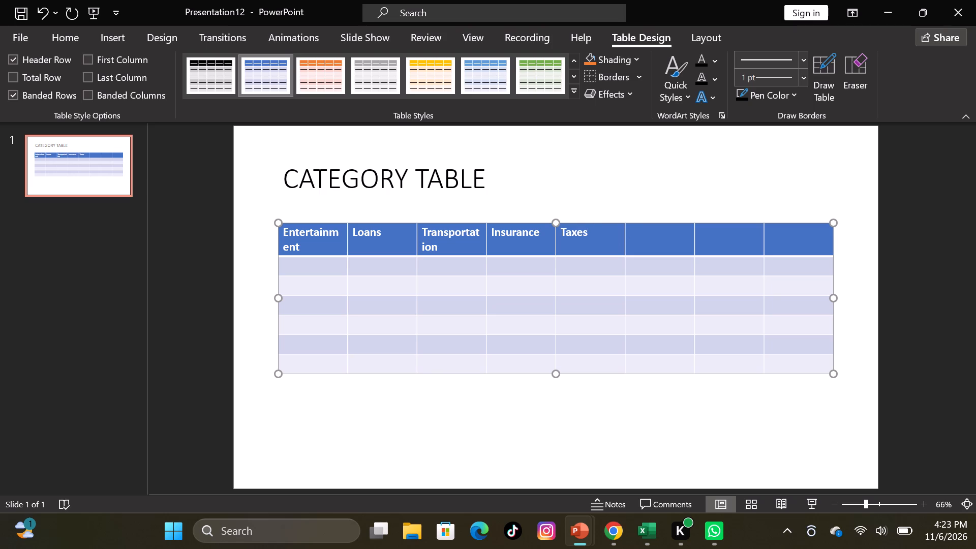
pyautogui.press('f')
pyautogui.write('oo')
pyautogui.press('d')
pyautogui.press('Right')
pyautogui.press('a')
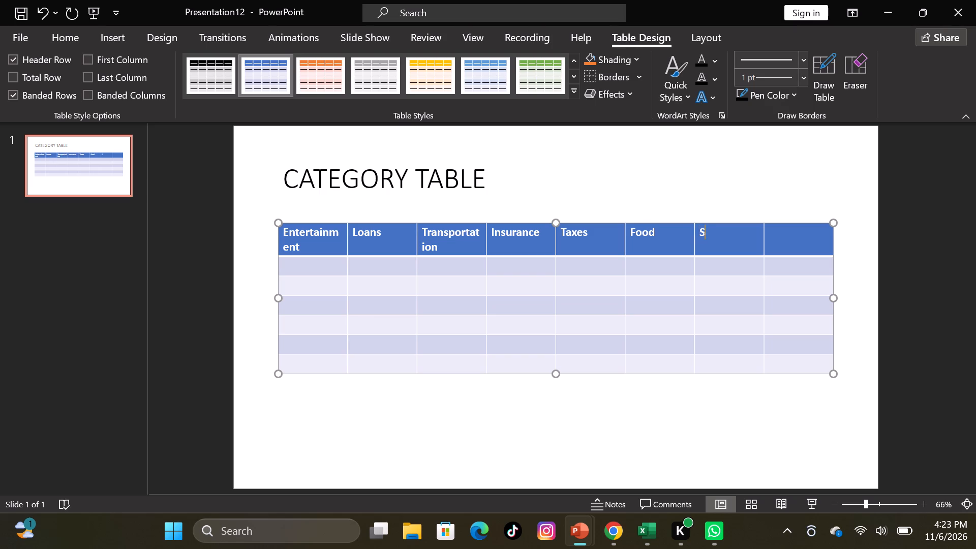
pyautogui.write('ving')
pyautogui.press('s')
pyautogui.press('Right')
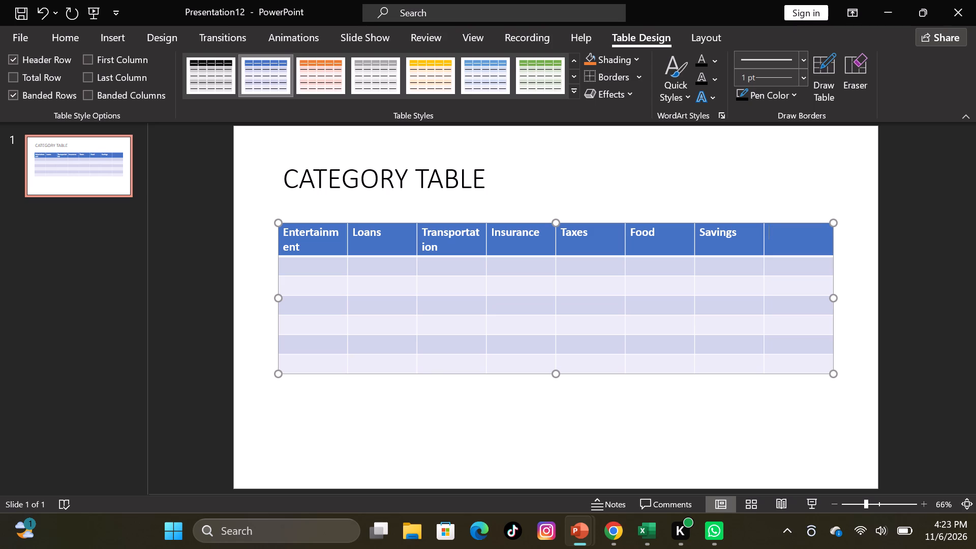
pyautogui.press('p')
pyautogui.write('ets')
# Stretch the table to the full width of the slide and extend its height slightly downward and upward.
pyautogui.moveTo(833, 300); pyautogui.dragTo(875, 295)
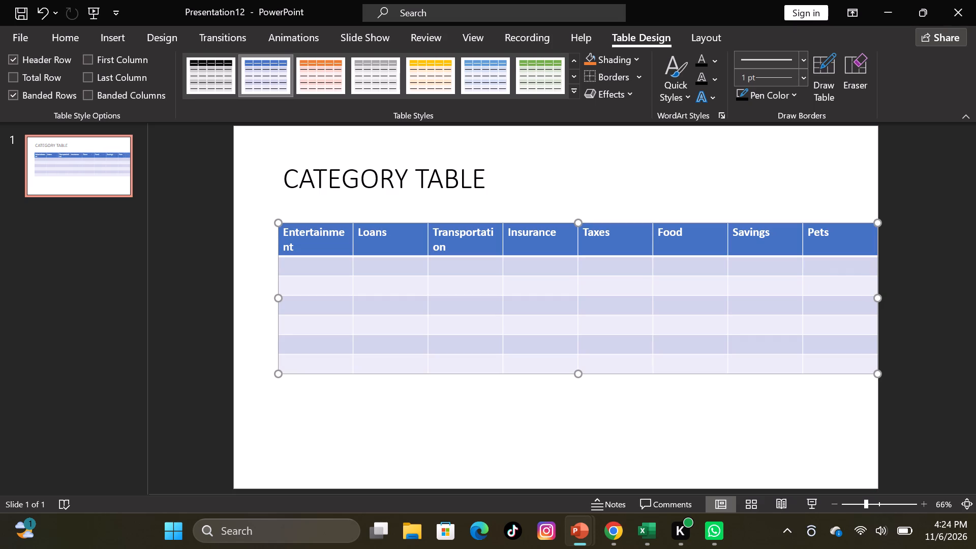
pyautogui.moveTo(275, 297); pyautogui.dragTo(238, 284)
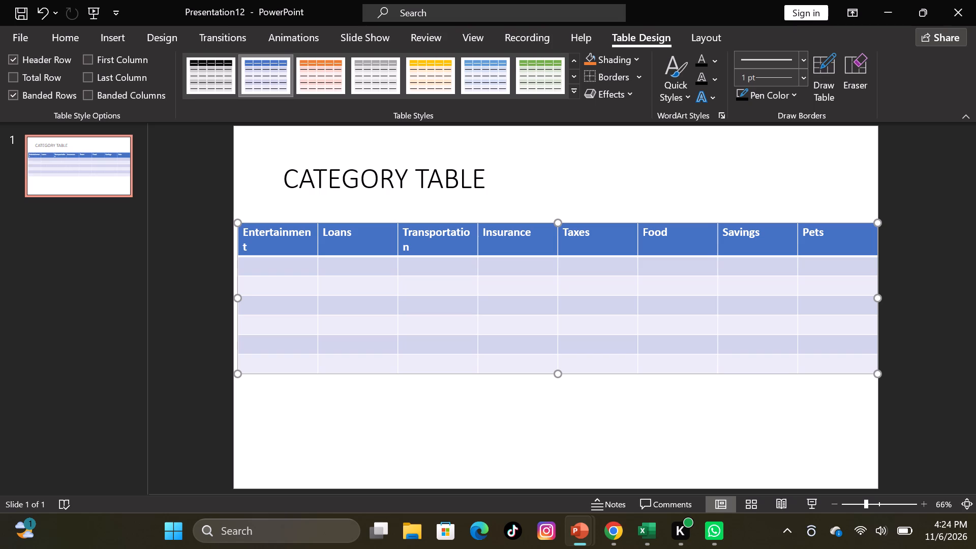
pyautogui.click(237, 300)
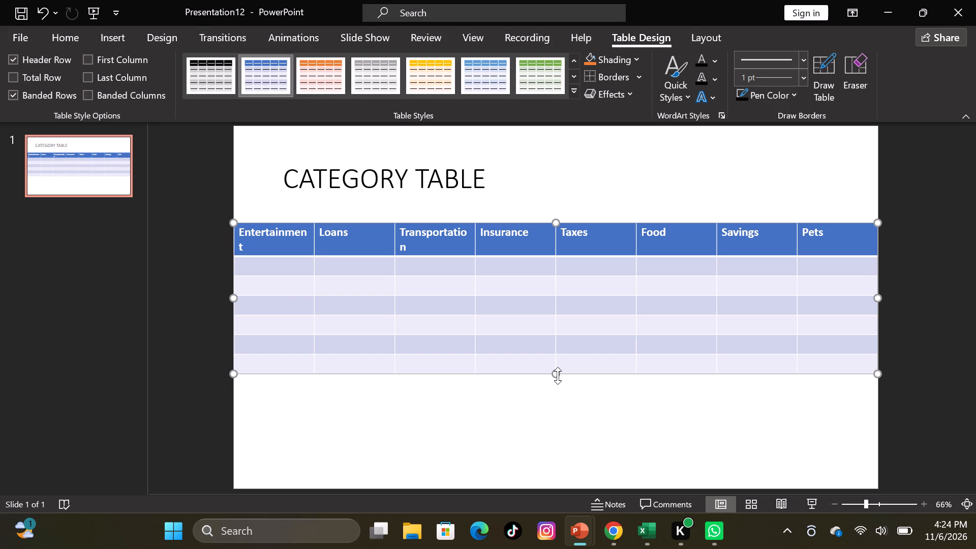
pyautogui.moveTo(558, 372); pyautogui.dragTo(564, 404)
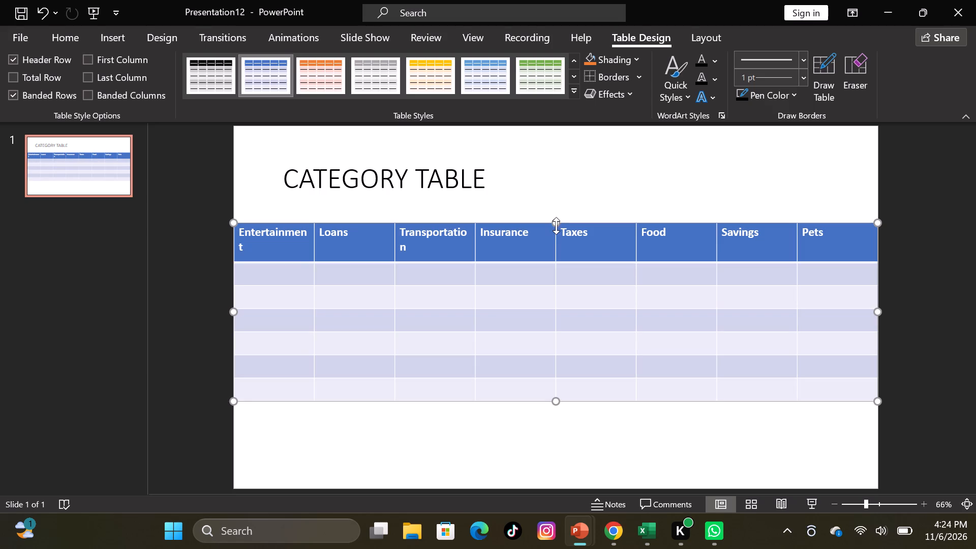
pyautogui.moveTo(557, 226); pyautogui.dragTo(557, 211)
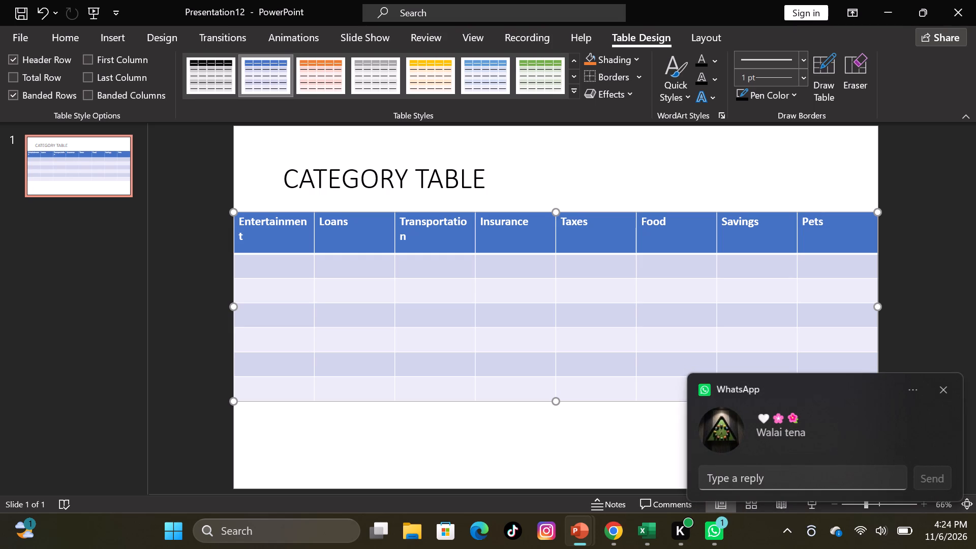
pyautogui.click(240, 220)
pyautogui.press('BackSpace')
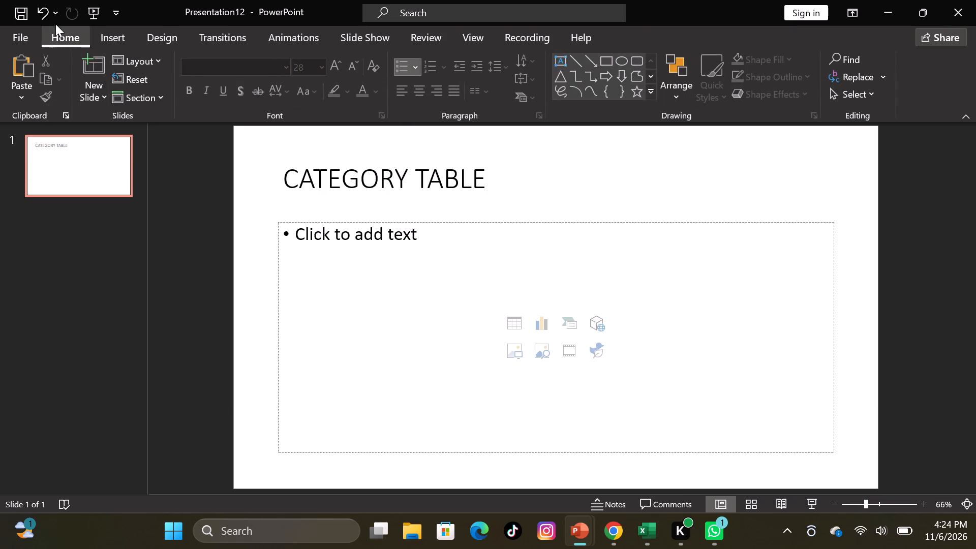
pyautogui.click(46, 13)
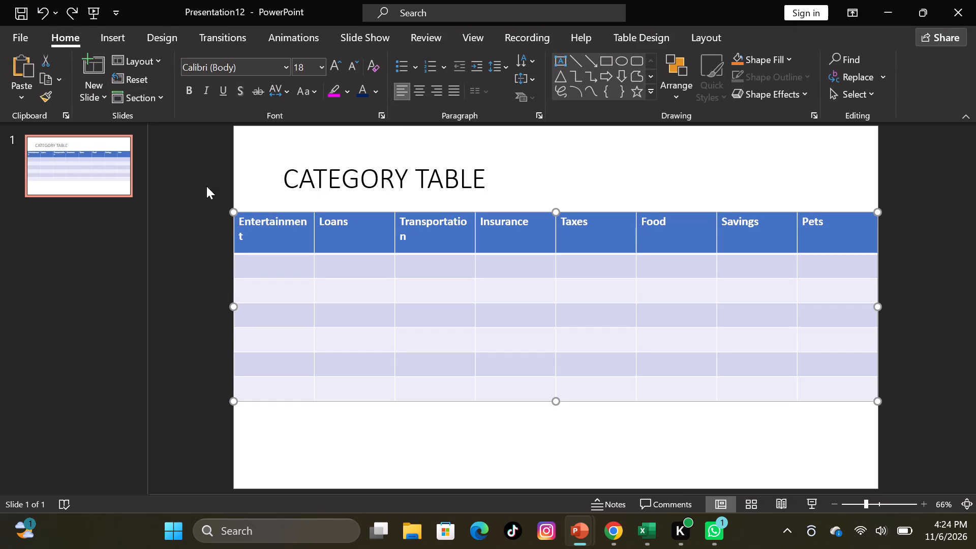
# Enter Video/DVD in the first cell below the Entertainment header.
pyautogui.click(284, 235)
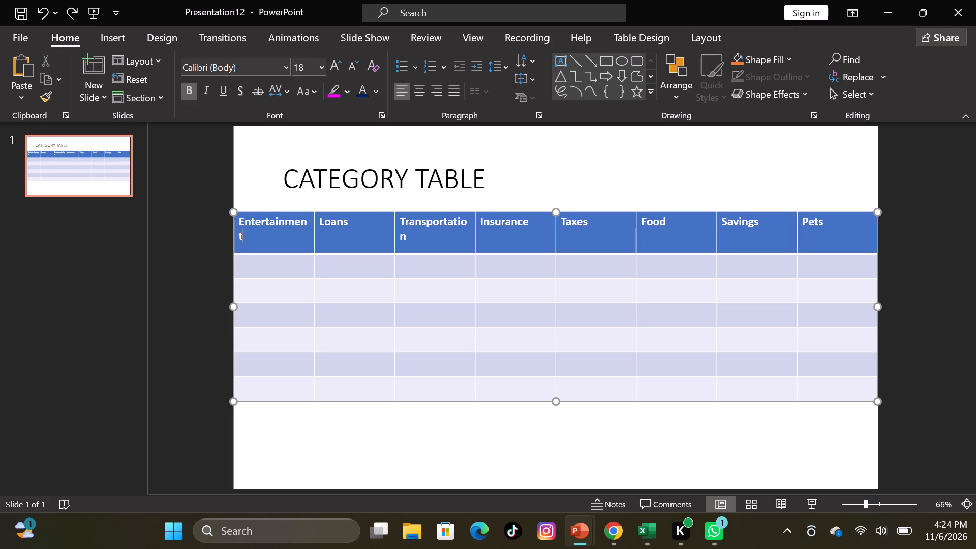
pyautogui.click(290, 261)
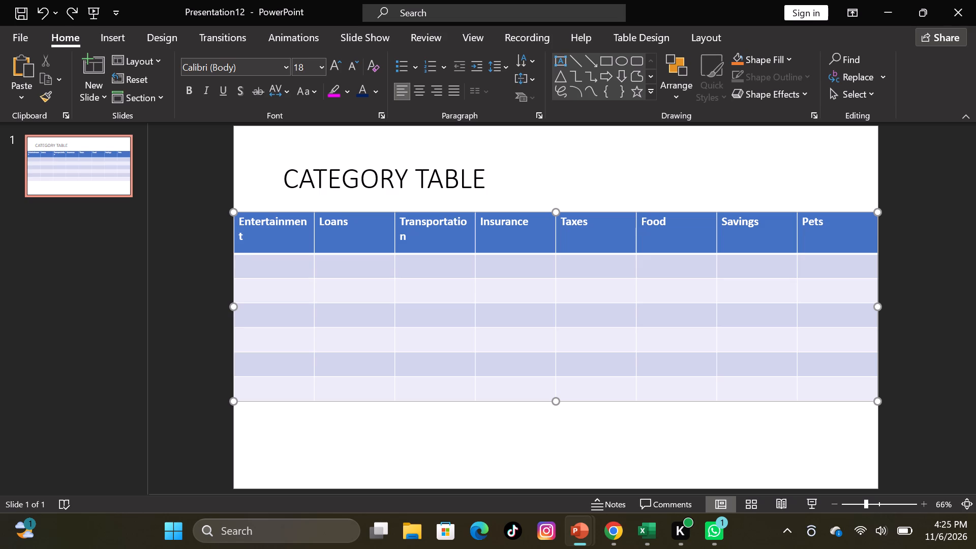
# Enter Video/DVD in the first cell below the Entertainment header.
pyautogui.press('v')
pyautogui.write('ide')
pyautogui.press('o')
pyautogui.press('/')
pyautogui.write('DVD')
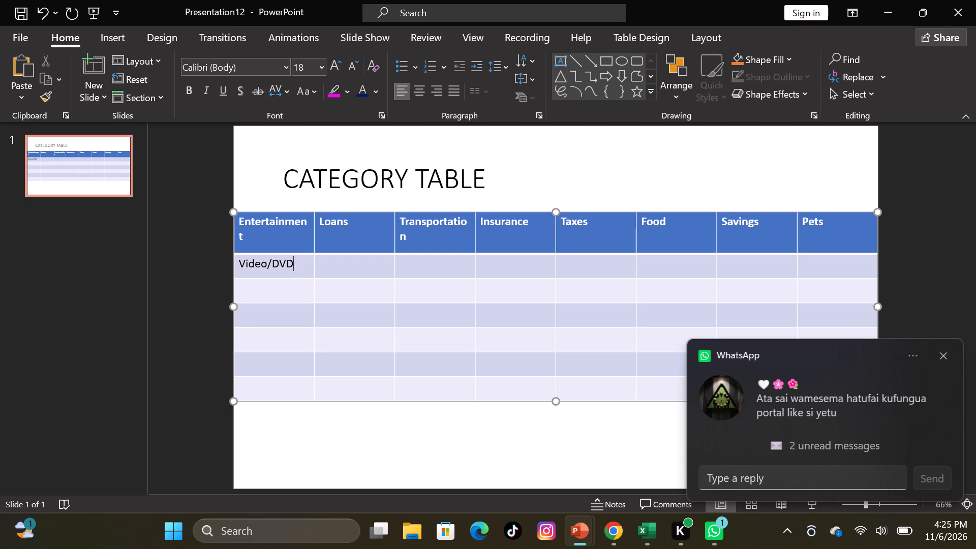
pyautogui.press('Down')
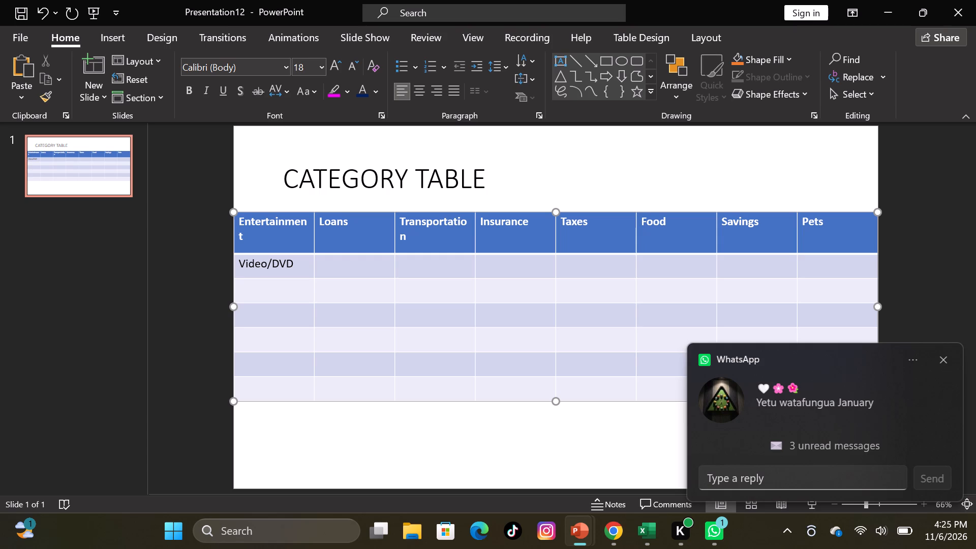
# Enter CDs, Movies and Concerts in the next three cells below Video/DVD in the Entertainment column.
pyautogui.write('CD')
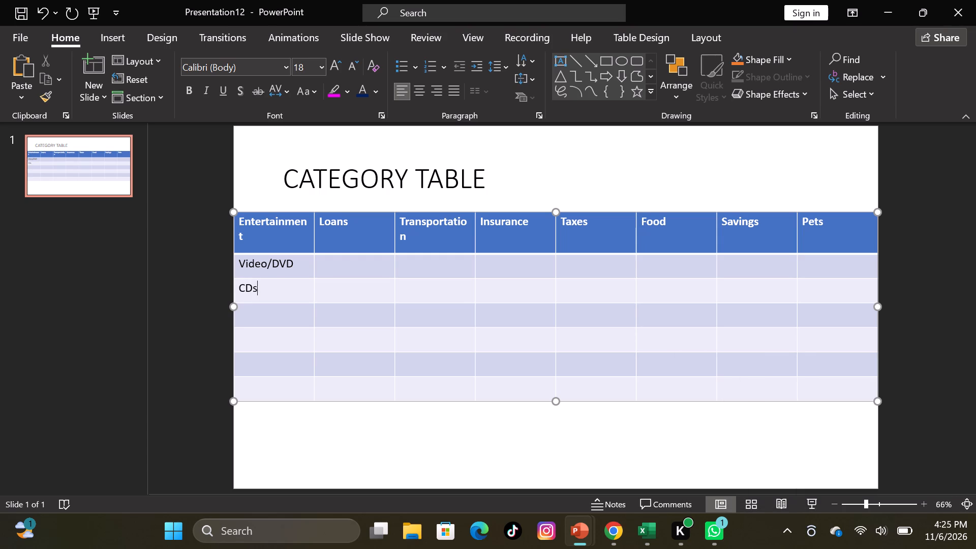
pyautogui.press('Down')
pyautogui.press('m')
pyautogui.write('ovies')
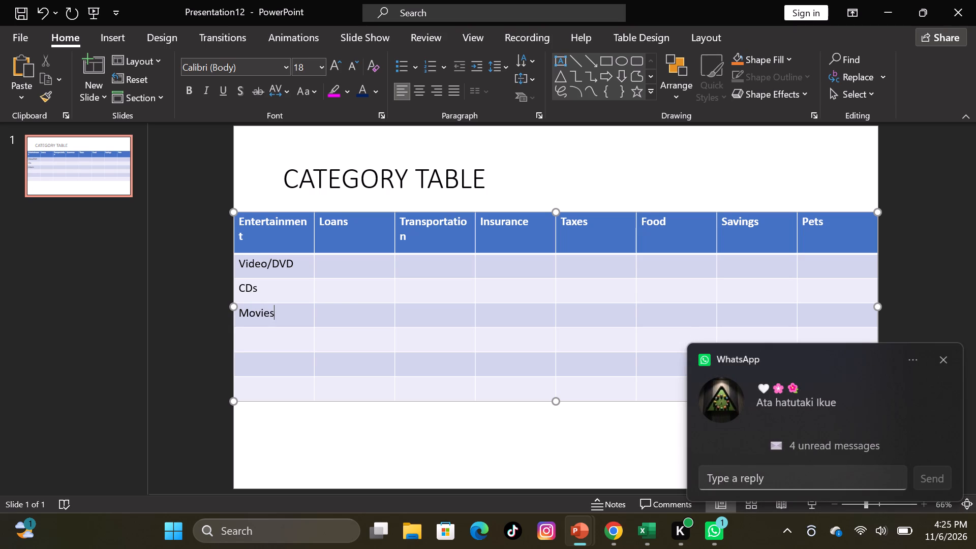
pyautogui.press('Down')
pyautogui.press('c')
pyautogui.write('on')
pyautogui.write('certs')
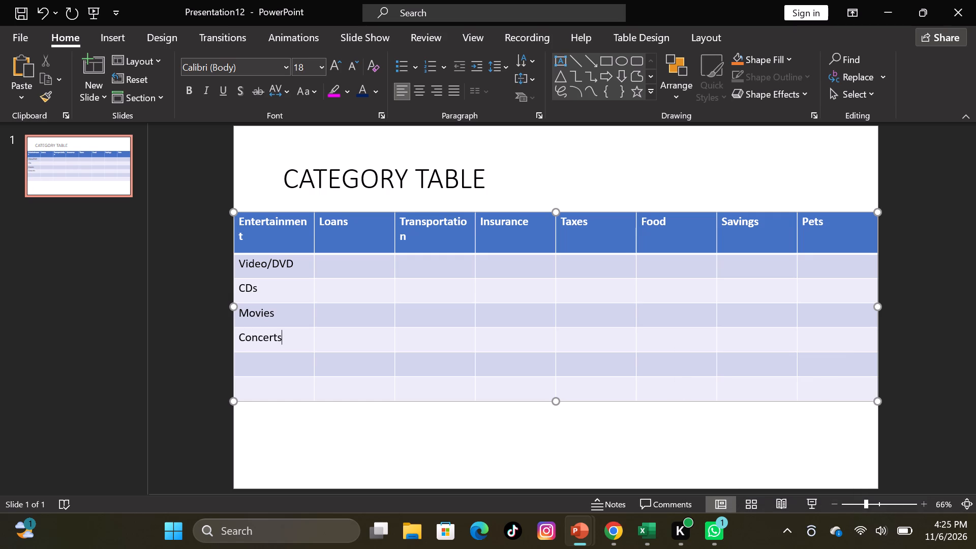
# Enter Sporting events and Live theater in the last two cells of the Entertainment column.
pyautogui.press('Down')
pyautogui.write('po')
pyautogui.write('rting')
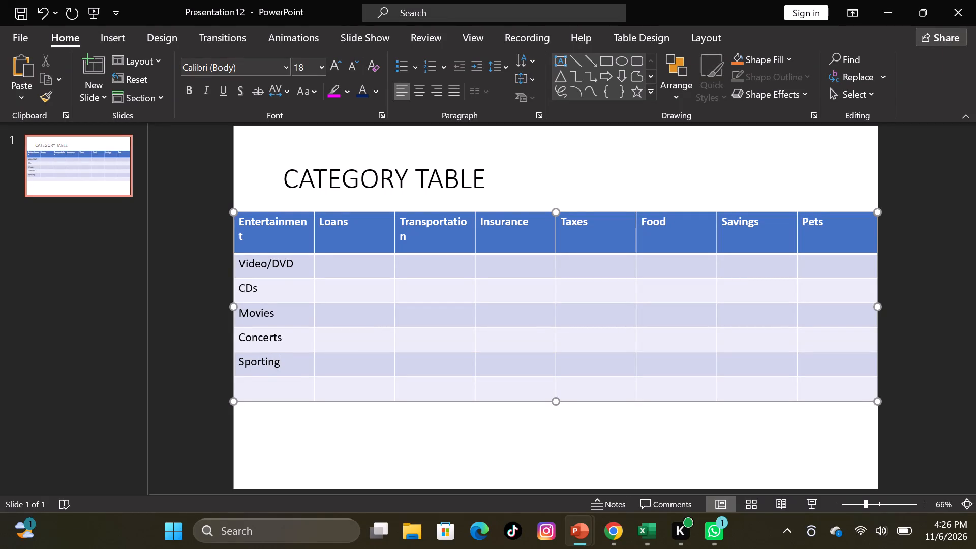
pyautogui.press('space')
pyautogui.write('events')
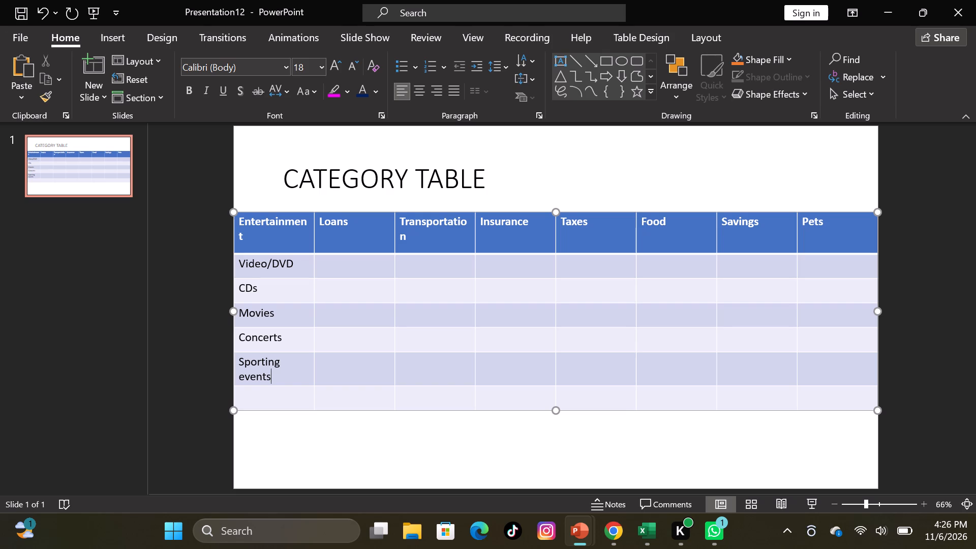
pyautogui.press('Down')
pyautogui.write('ive')
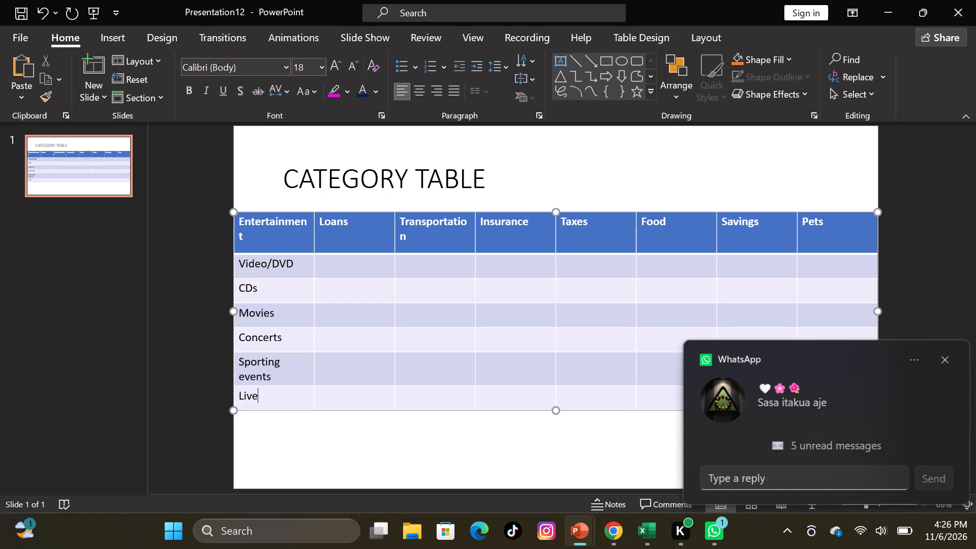
pyautogui.press('space')
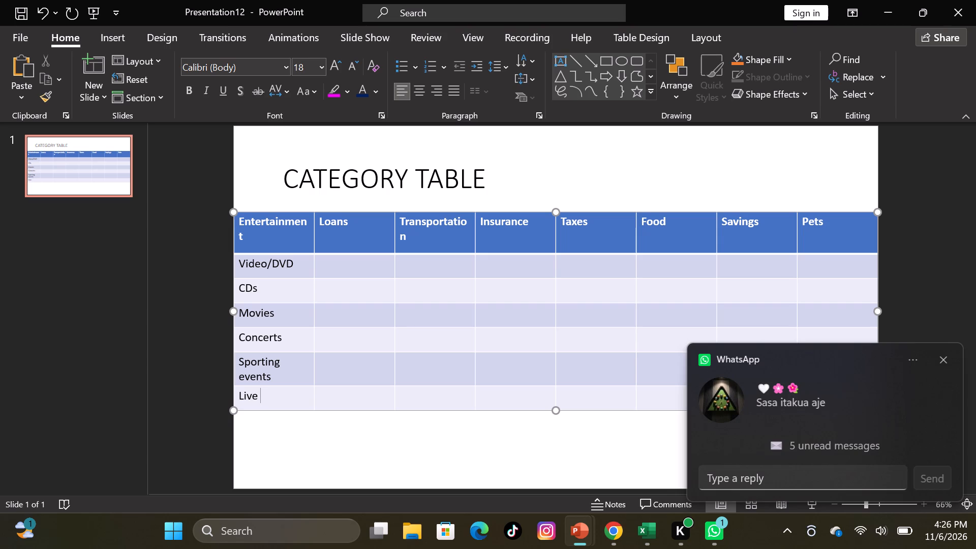
pyautogui.write('the')
pyautogui.write('ater')
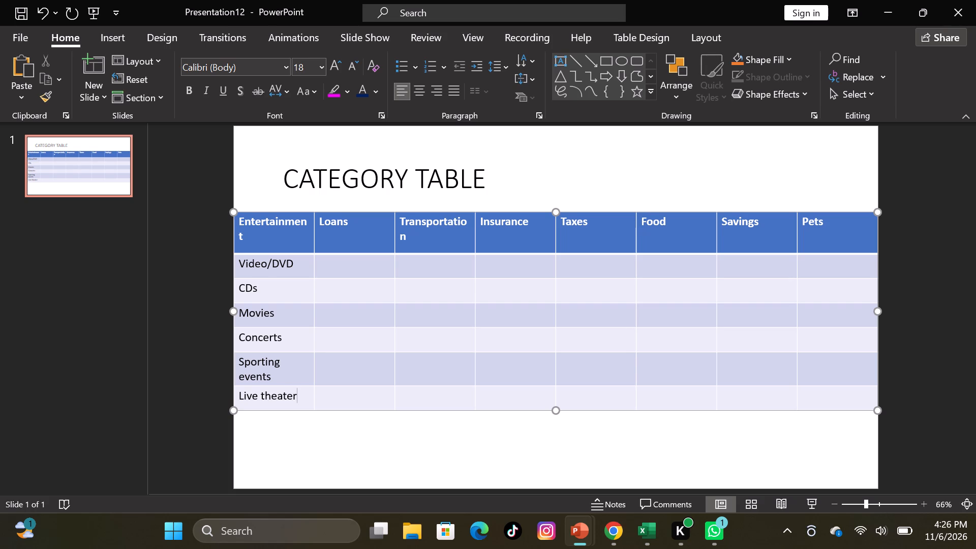
# Enter Personal in the first cell below the Loans header.
pyautogui.press('Right')
pyautogui.press('Up')
pyautogui.press('Up')
pyautogui.press('Up')
pyautogui.press('Up')
pyautogui.press('Up')
pyautogui.press('p')
pyautogui.press('BackSpace')
pyautogui.press('p')
pyautogui.write('ersonal')
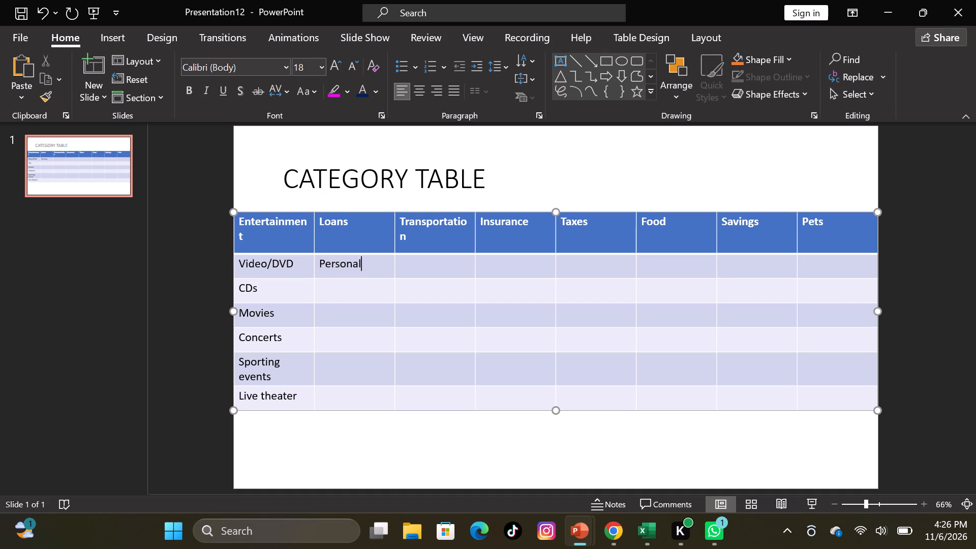
# Enter Student and Credit card in the second and third cells below the Loans header.
pyautogui.press('Down')
pyautogui.press('s')
pyautogui.write('tudent')
pyautogui.press('Down')
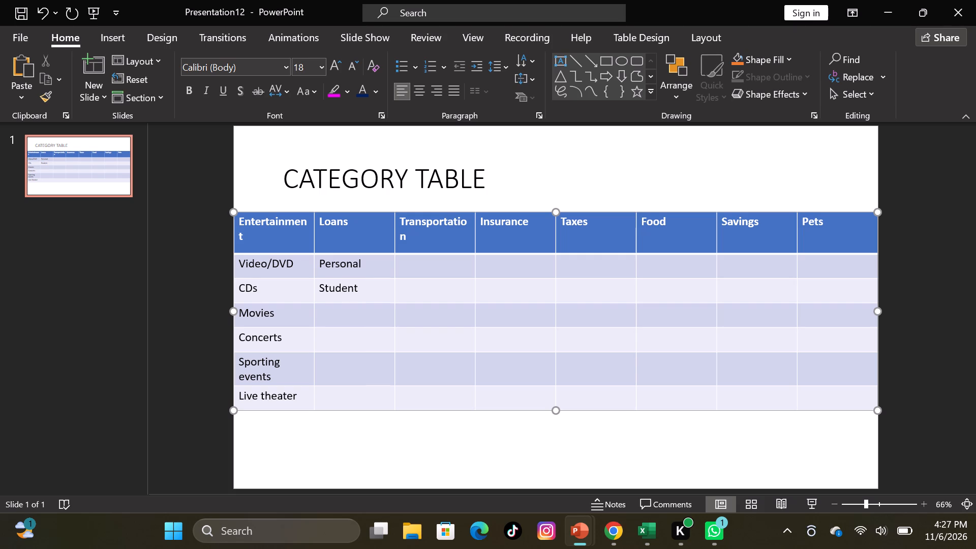
pyautogui.press('c')
pyautogui.press('space')
pyautogui.write('card')
# Enter Bussiness and Medical in the fourth and fifth cells below the Loans header.
pyautogui.press('Down')
pyautogui.press('b')
pyautogui.press('BackSpace')
pyautogui.press('b')
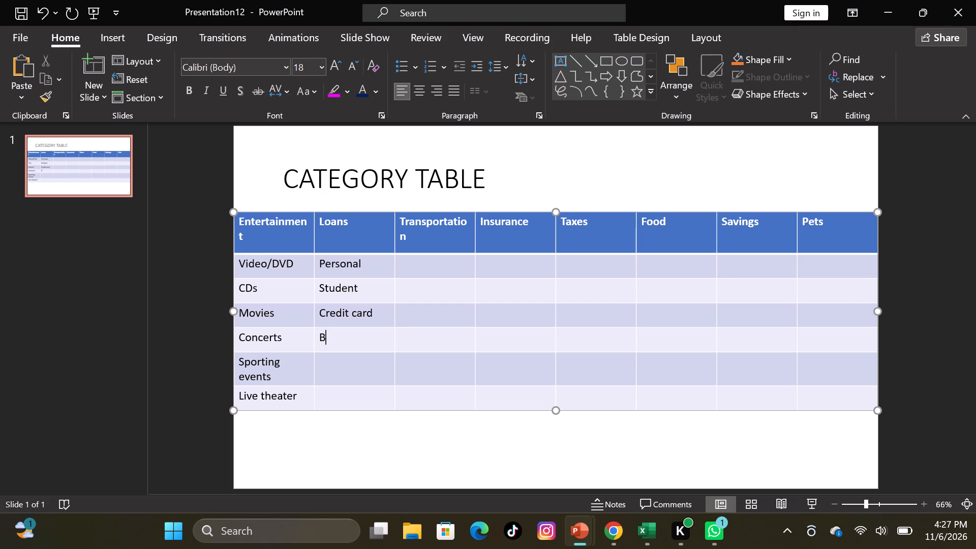
pyautogui.write('ussiness')
pyautogui.press('Down')
pyautogui.write('edical')
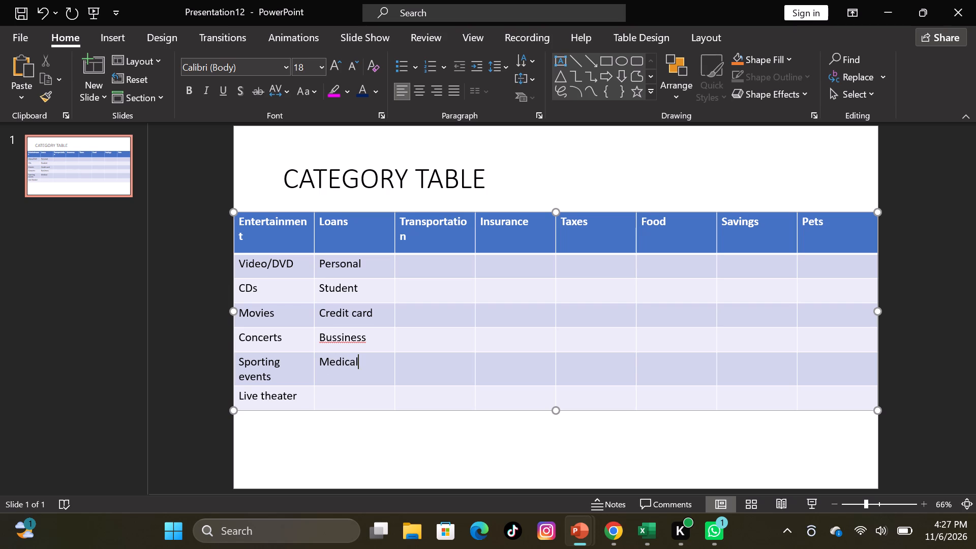
# Correct the spelling of the fourth item in the Loans column to Business.
pyautogui.press('Down')
pyautogui.press('Up')
pyautogui.press('Up')
pyautogui.press('Right')
pyautogui.press('Right')
pyautogui.press('Right')
pyautogui.press('BackSpace')
# Enter Entertainment in the sixth cell below the Loans header.
pyautogui.press('Down')
pyautogui.press('Down')
pyautogui.press('e')
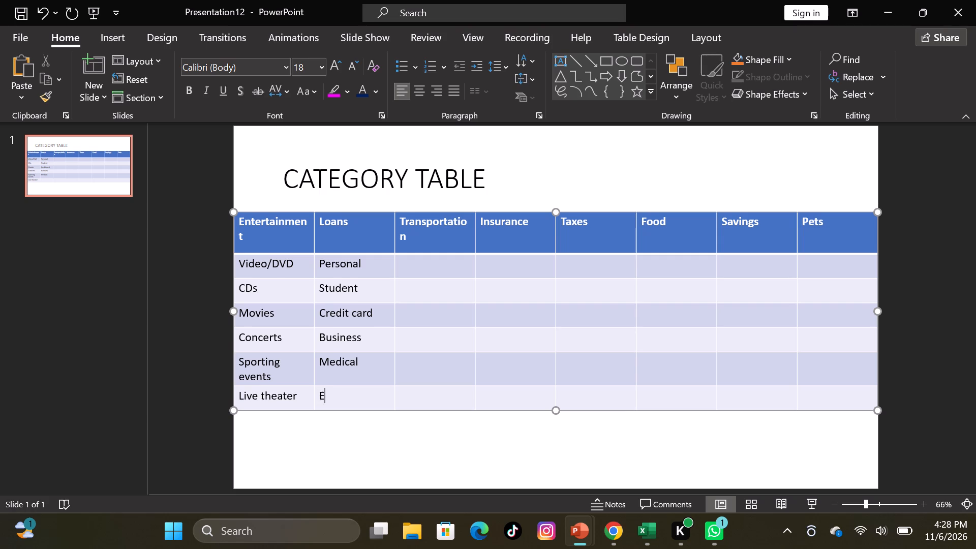
pyautogui.write('nterta')
pyautogui.write('inmen')
pyautogui.press('t')
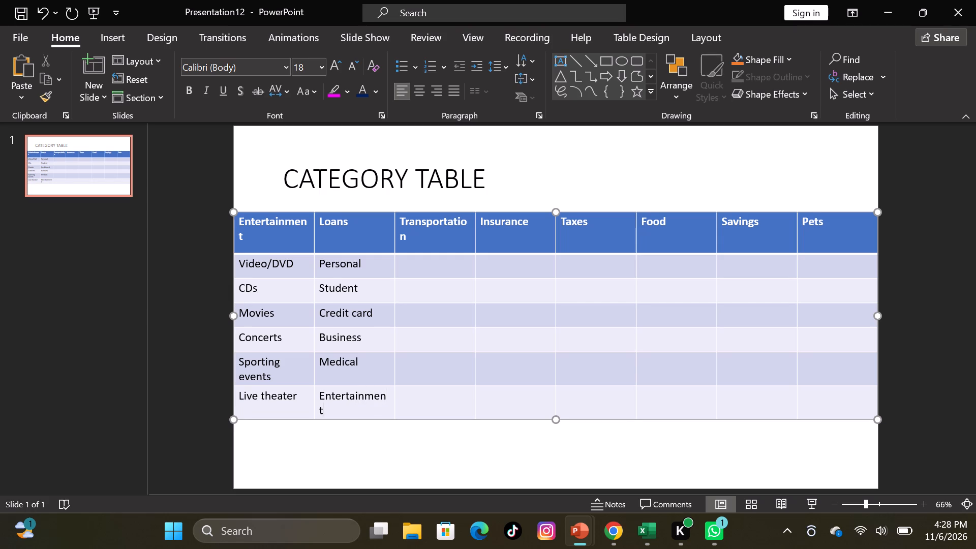
# Enter the first item, beginning with VEH, in the first cell below the Transportation header.
pyautogui.press('Right')
pyautogui.press('Up')
pyautogui.press('Up')
pyautogui.press('Up')
pyautogui.press('Up')
pyautogui.press('Up')
pyautogui.press('v')
pyautogui.press('e')
pyautogui.press('h')
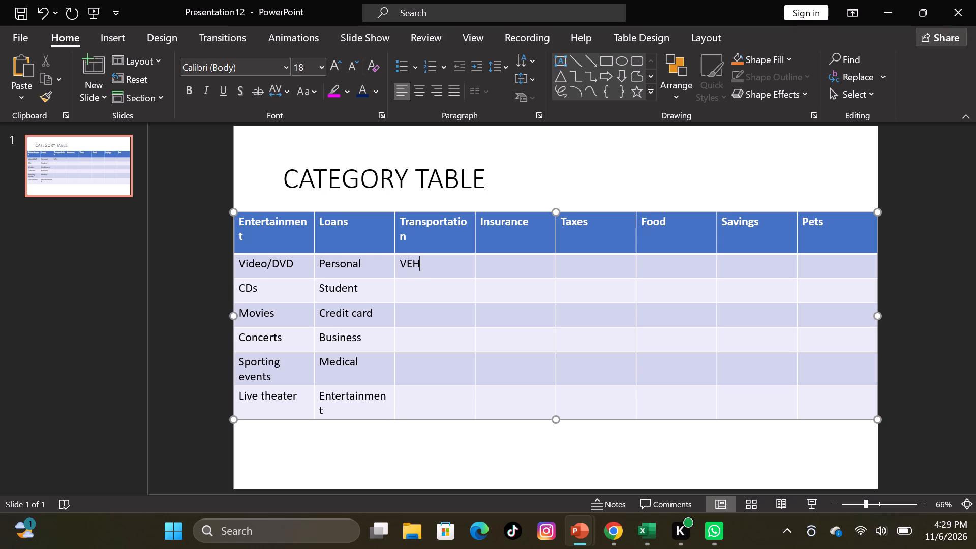
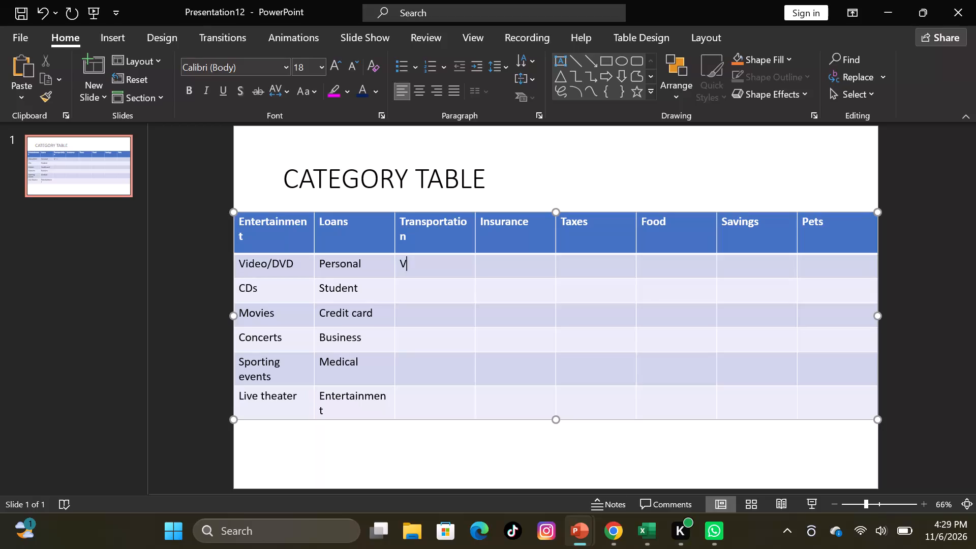
# Complete the first item below the Transportation header as Vehicle payment.
pyautogui.write('ehi')
pyautogui.write('cle')
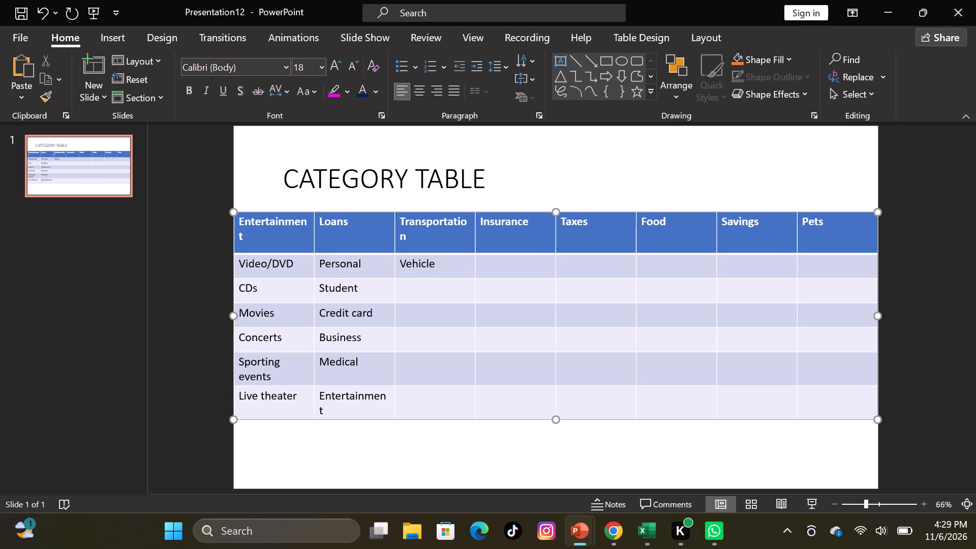
pyautogui.press('space')
pyautogui.write('payment')
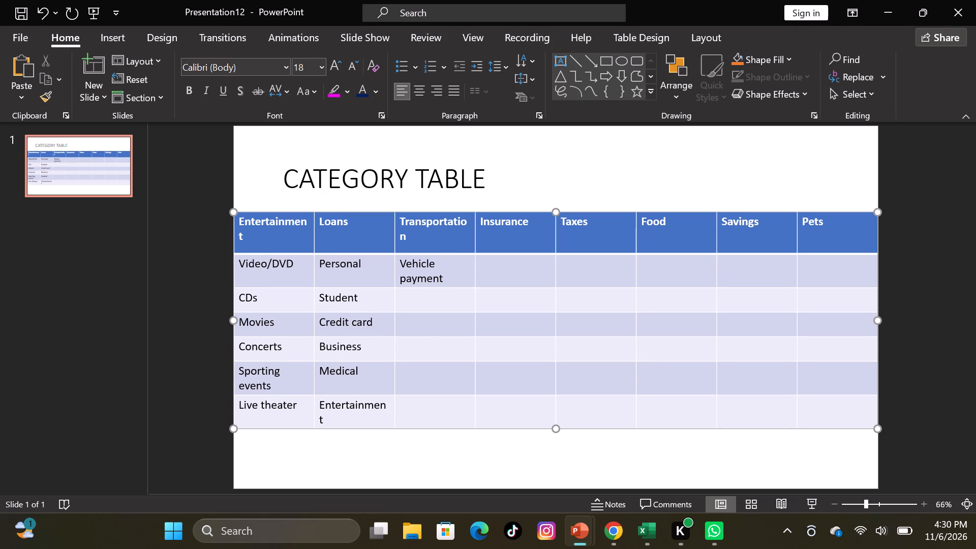
# Enter Bus/taxi fare and Insurance in the second and third cells below the Transportation header.
pyautogui.press('Down')
pyautogui.press('b')
pyautogui.press('/')
pyautogui.write('ta')
pyautogui.press('x')
pyautogui.press('i')
pyautogui.press('space')
pyautogui.write('fare')
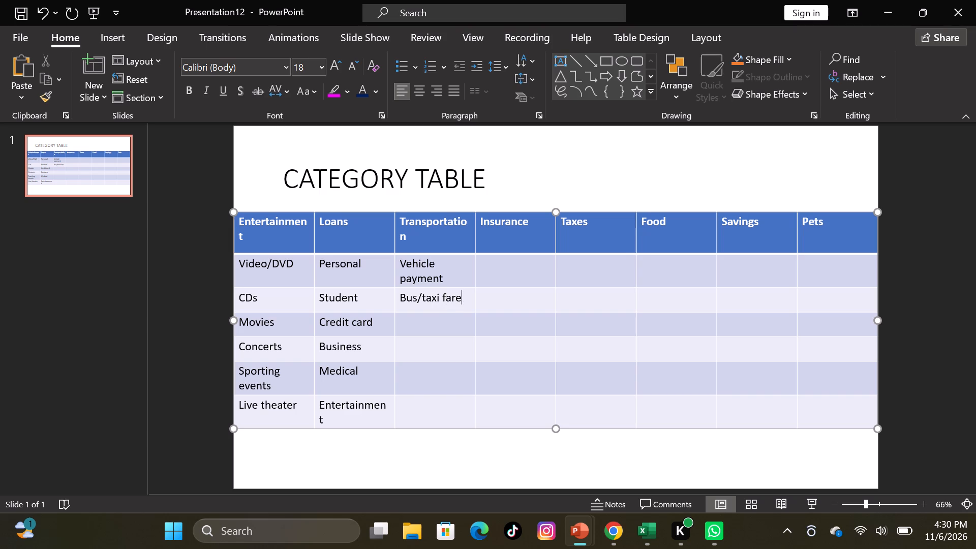
pyautogui.press('Down')
pyautogui.press('i')
pyautogui.write('nsurance')
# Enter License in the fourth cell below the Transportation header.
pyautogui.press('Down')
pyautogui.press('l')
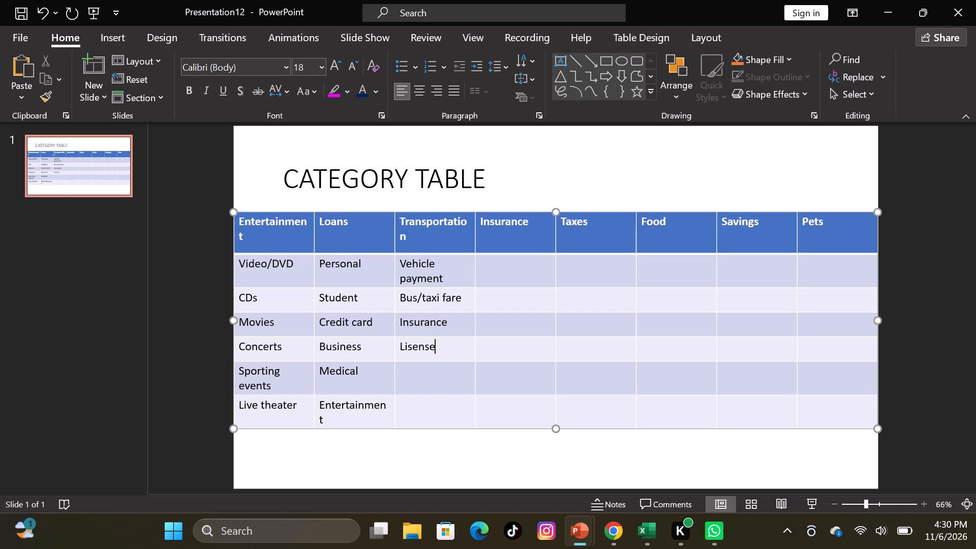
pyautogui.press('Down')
# Replace the fourth item in the Transportation column with Licensing.
pyautogui.press('BackSpace')
pyautogui.press('Up')
pyautogui.press('Right')
pyautogui.press('Right')
pyautogui.press('Right')
pyautogui.press('Right')
pyautogui.press('Right')
pyautogui.press('Right')
pyautogui.press('BackSpace')
pyautogui.press('BackSpace')
pyautogui.press('BackSpace')
pyautogui.press('BackSpace')
pyautogui.press('BackSpace')
pyautogui.press('BackSpace')
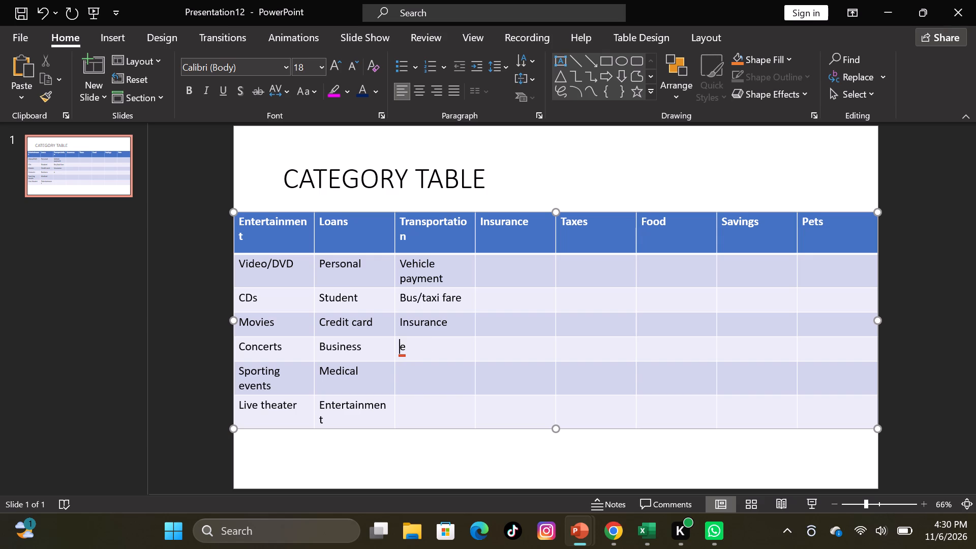
pyautogui.press('Right')
pyautogui.press('BackSpace')
pyautogui.write('censing')
# Enter Fuel and Maintenance in the fifth and sixth cells below the Transportation header.
pyautogui.press('Down')
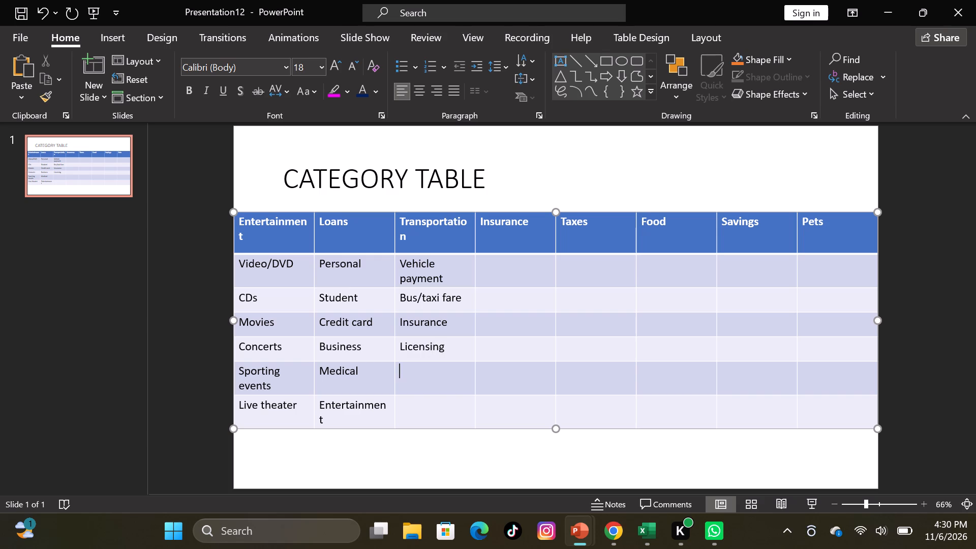
pyautogui.press('f')
pyautogui.write('uel')
pyautogui.press('Down')
pyautogui.press('m')
pyautogui.write('aintenance')
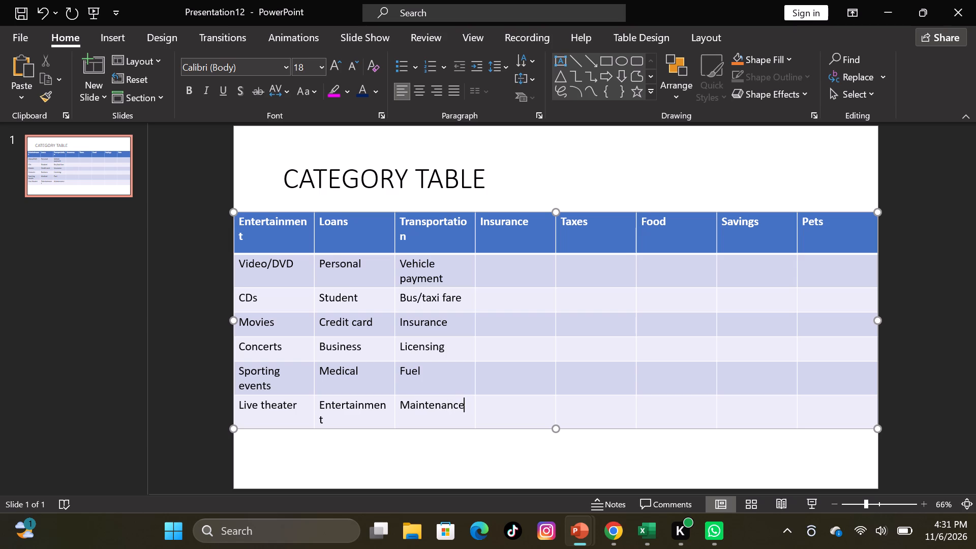
# Enter Home and Health in the first and second cells below the Insurance header.
pyautogui.press('Right')
pyautogui.press('Up')
pyautogui.press('Up')
pyautogui.press('Up')
pyautogui.press('Up')
pyautogui.press('Up')
pyautogui.press('h')
pyautogui.write('ome')
pyautogui.press('Down')
pyautogui.write('ealth')
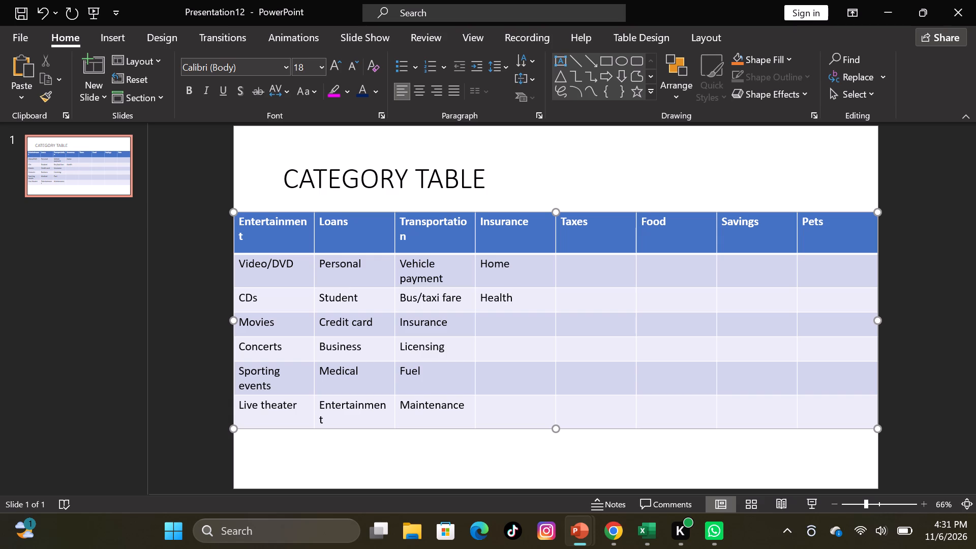
# Enter Life and Vehicle in the third and fourth cells below the Insurance header.
pyautogui.press('Down')
pyautogui.press('Down')
pyautogui.press('v')
pyautogui.write('ehicle')
pyautogui.press('Down')
# Enter Animal and House in the fifth and sixth cells below the Insurance header.
pyautogui.press('a')
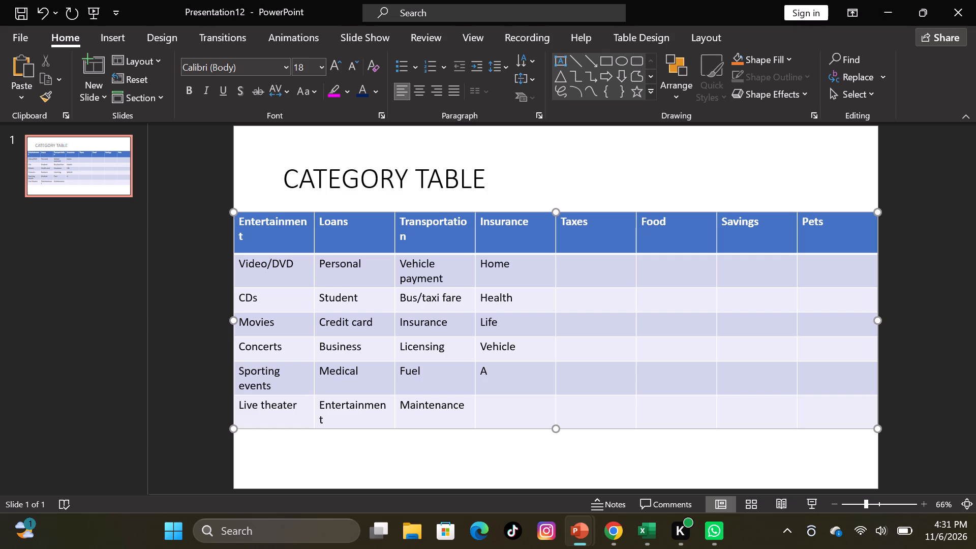
pyautogui.write('nimal')
pyautogui.press('Down')
pyautogui.press('h')
pyautogui.press('BackSpace')
pyautogui.press('h')
pyautogui.write('ouse')
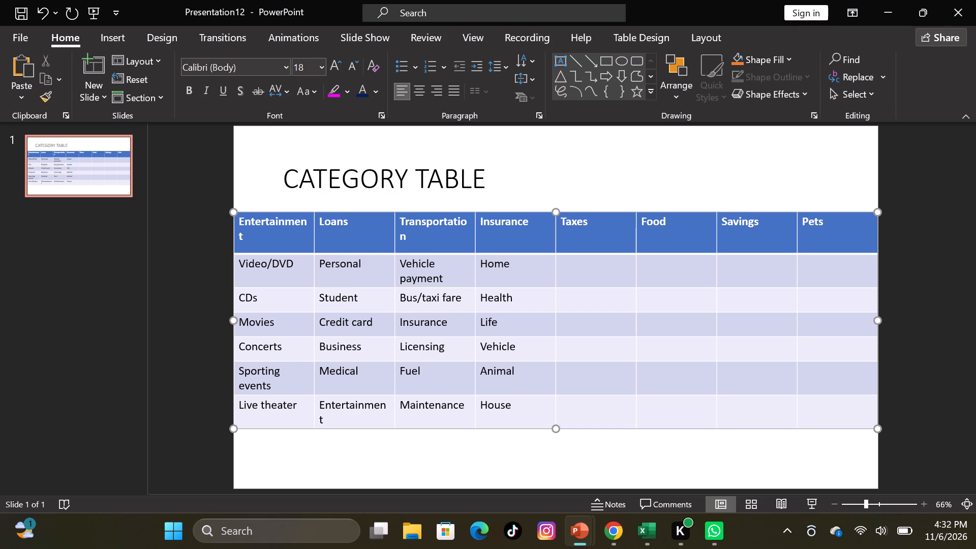
# Enter Federal, State and Local in the first three cells below the Taxes header.
pyautogui.press('Right')
pyautogui.press('Up')
pyautogui.press('Up')
pyautogui.press('Up')
pyautogui.press('Up')
pyautogui.press('Up')
pyautogui.write('ed')
pyautogui.write('eral')
pyautogui.press('Down')
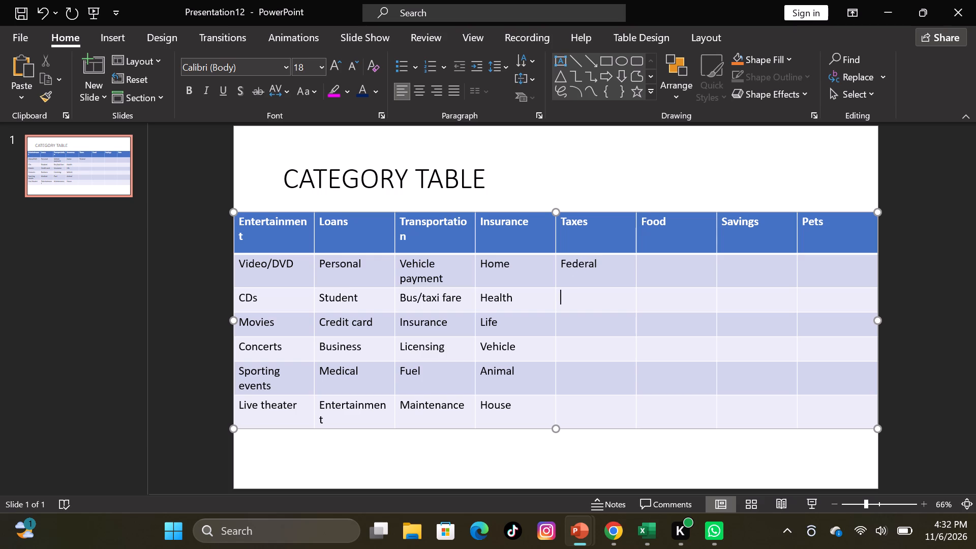
pyautogui.press('s')
pyautogui.press('Down')
pyautogui.press('l')
# Enter Groceries and Dinning out in the first and second cells below the Food header.
pyautogui.click(678, 269)
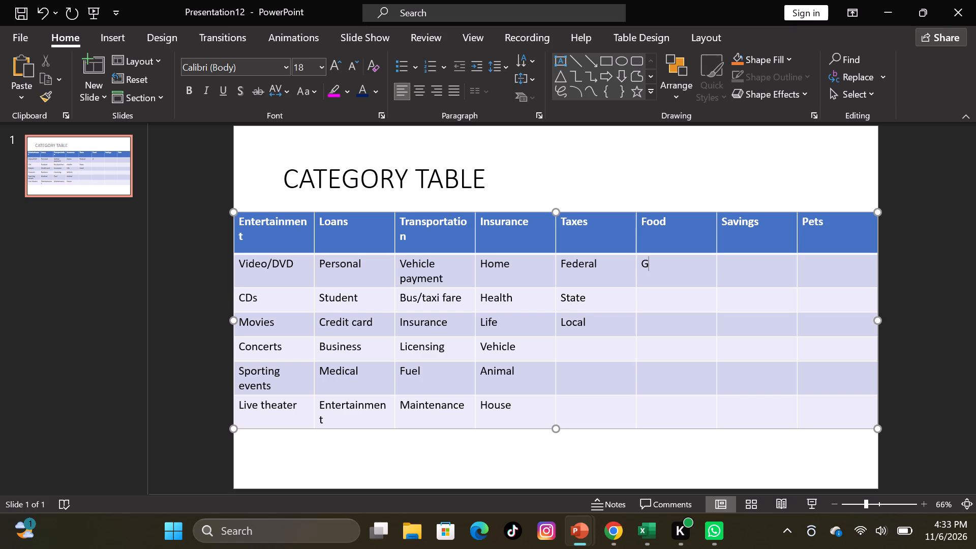
pyautogui.write('ro')
pyautogui.write('ceries')
pyautogui.press('Down')
pyautogui.press('d')
pyautogui.write('inning')
pyautogui.press('space')
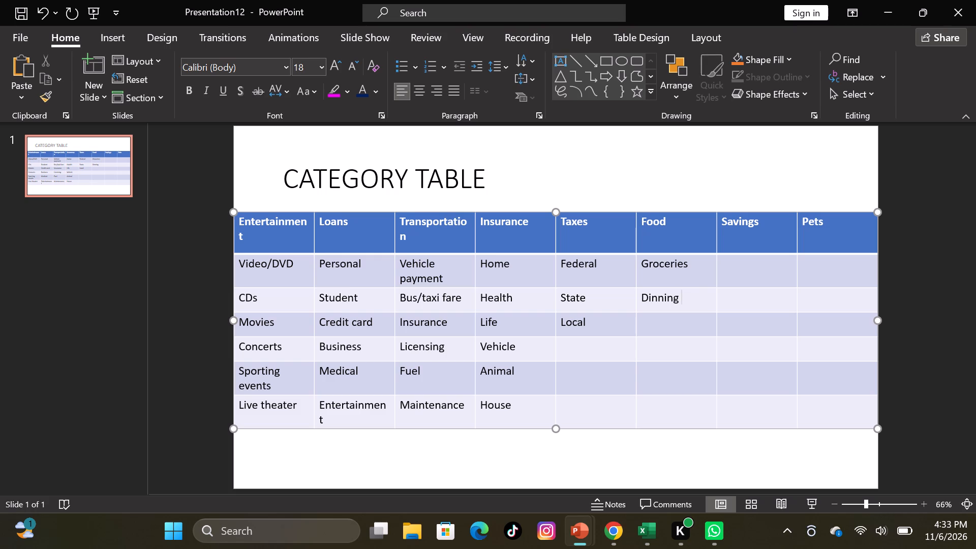
pyautogui.write('out')
pyautogui.press('Down')
# Enter Retirement account in the first cell below the Savings header.
pyautogui.click(756, 259)
pyautogui.click(756, 259)
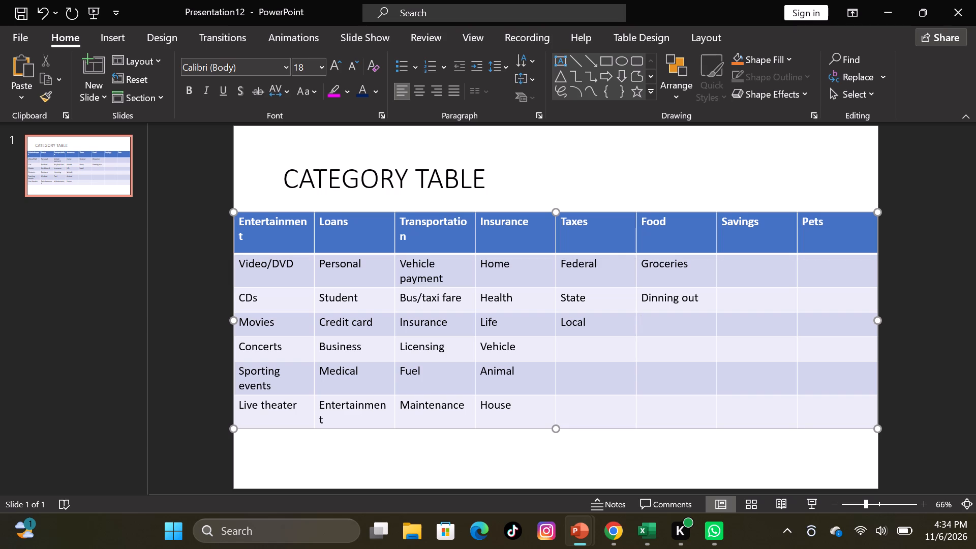
pyautogui.click(756, 259)
pyautogui.click(755, 265)
pyautogui.write('RE')
pyautogui.press('BackSpace')
pyautogui.write('etirement')
pyautogui.press('space')
pyautogui.write('acc')
pyautogui.press('BackSpace')
pyautogui.press('BackSpace')
pyautogui.press('BackSpace')
pyautogui.press('BackSpace')
pyautogui.press('space')
pyautogui.write('account')
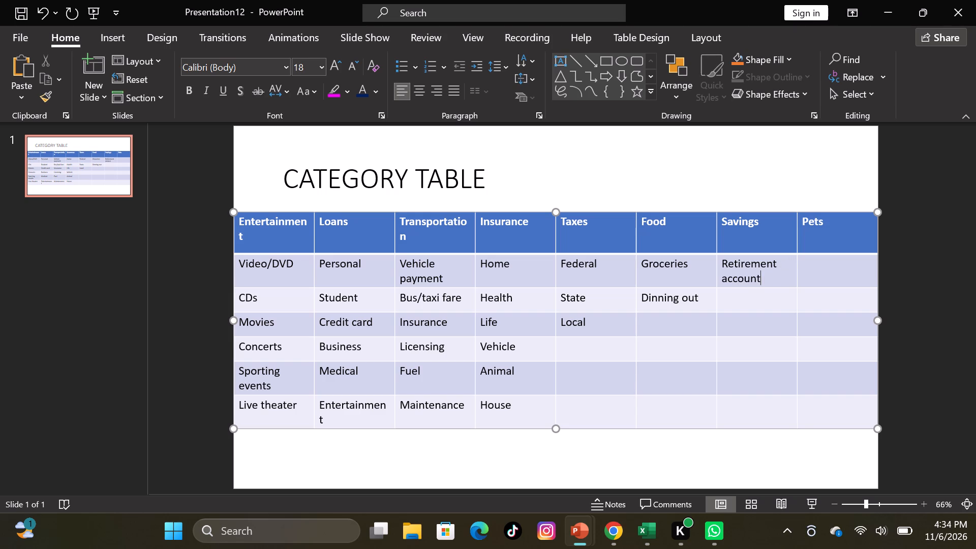
# Enter Investment account in the second cell below the Savings header.
pyautogui.press('Down')
pyautogui.press('i')
pyautogui.press('space')
pyautogui.write('account')
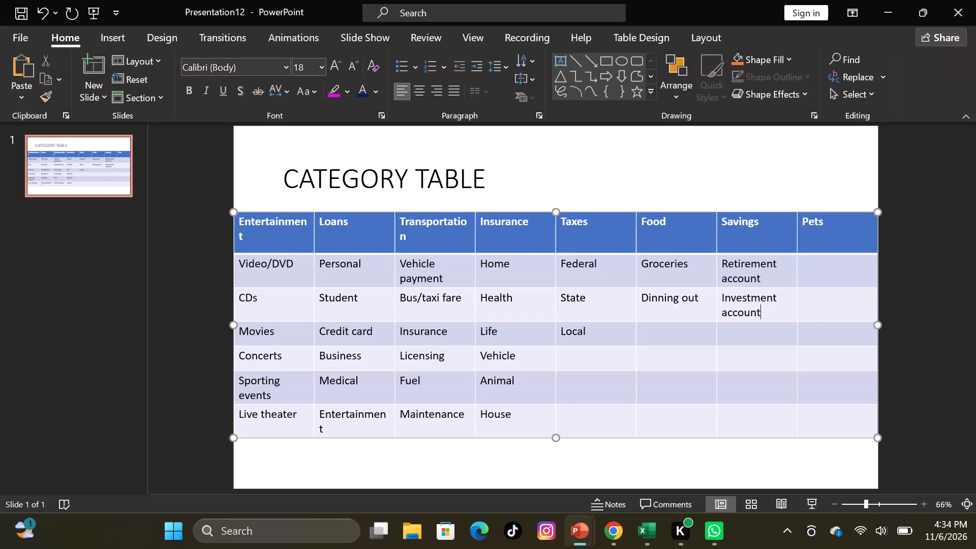
# Enter Food, Medical, Grooming and Toys in the first four cells below the Pets header.
pyautogui.click(830, 263)
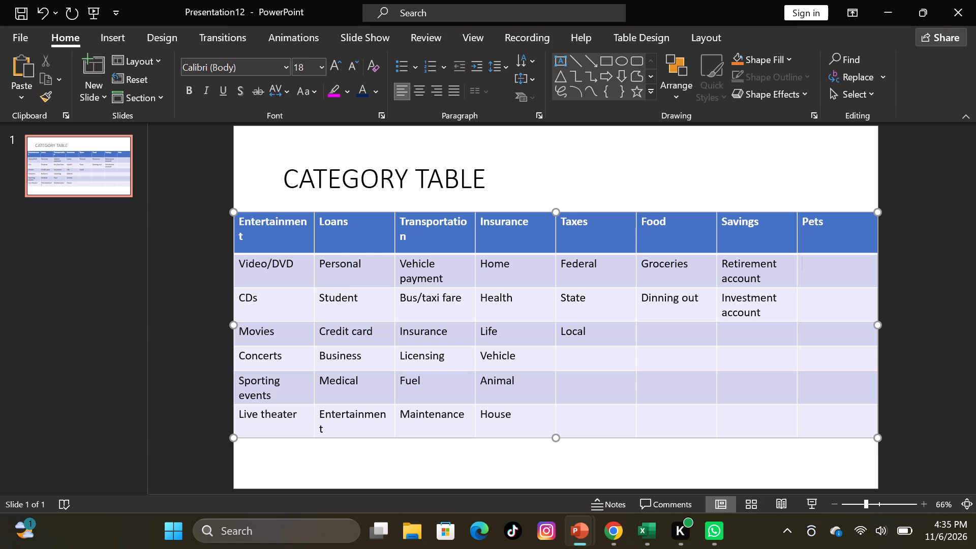
pyautogui.press('f')
pyautogui.write('ood')
pyautogui.press('Down')
pyautogui.press('m')
pyautogui.write('edica')
pyautogui.press('l')
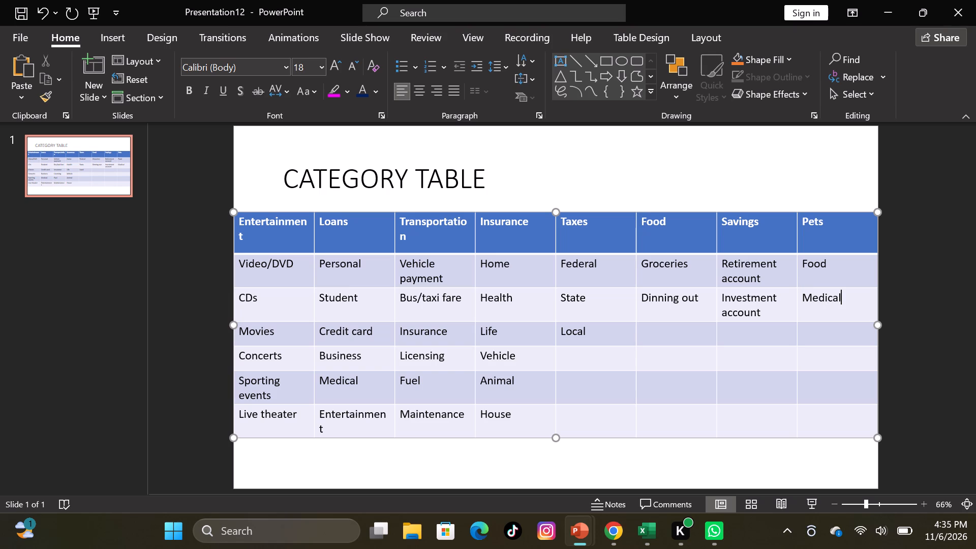
pyautogui.press('Down')
pyautogui.press('g')
pyautogui.write('ng')
pyautogui.press('Down')
pyautogui.press('t')
pyautogui.write('oys')
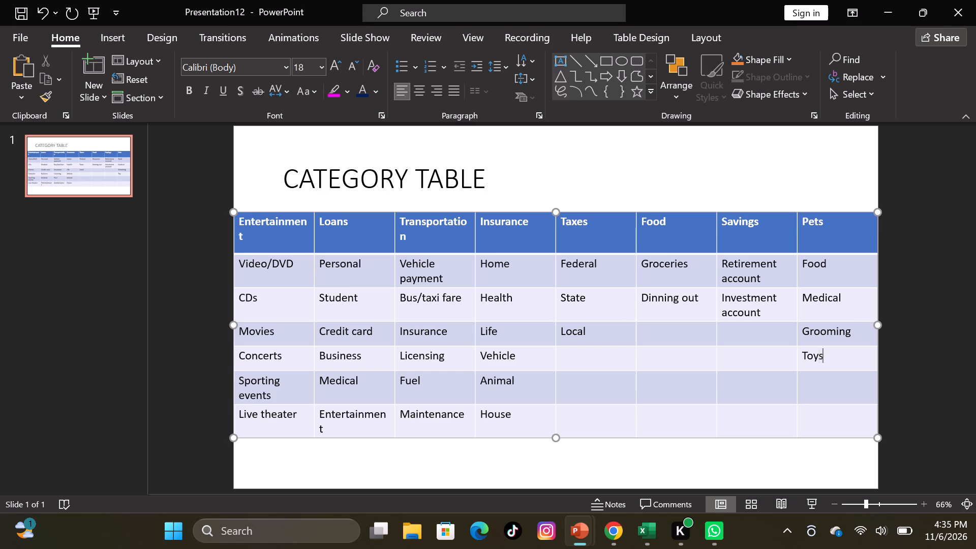